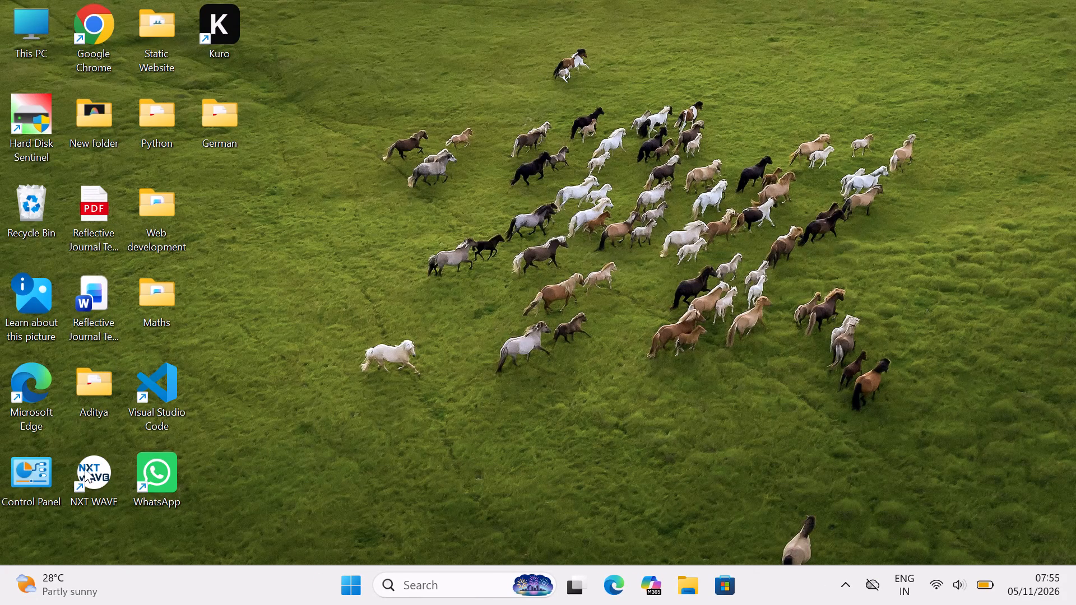
# Open the CS201_Section_104_Question_Paper_100_Marks Word document from the Maths folder on the desktop.
pyautogui.doubleClick(159, 288)
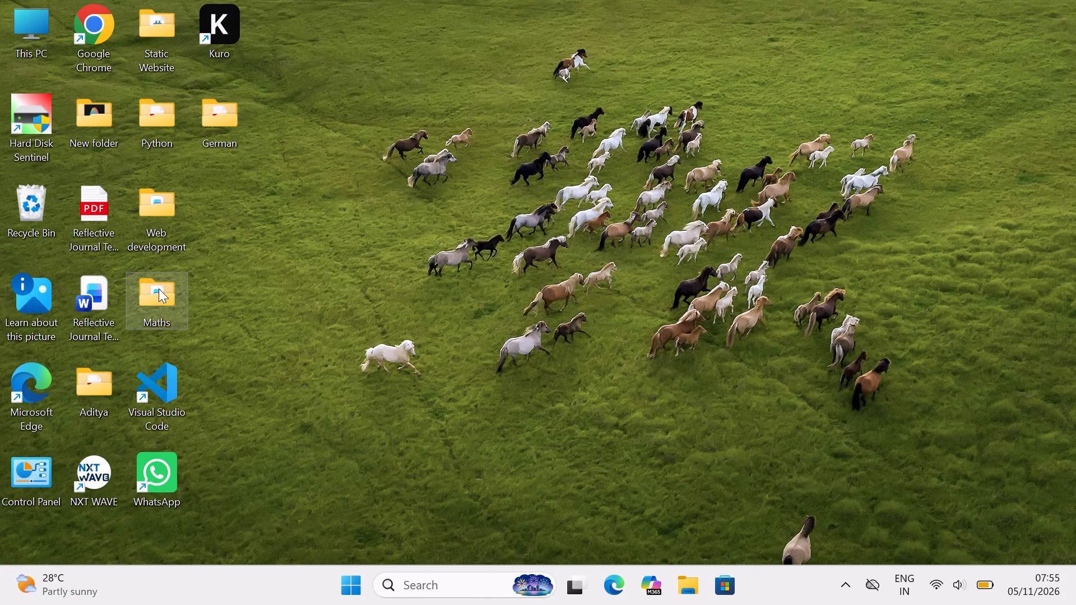
pyautogui.doubleClick(159, 288)
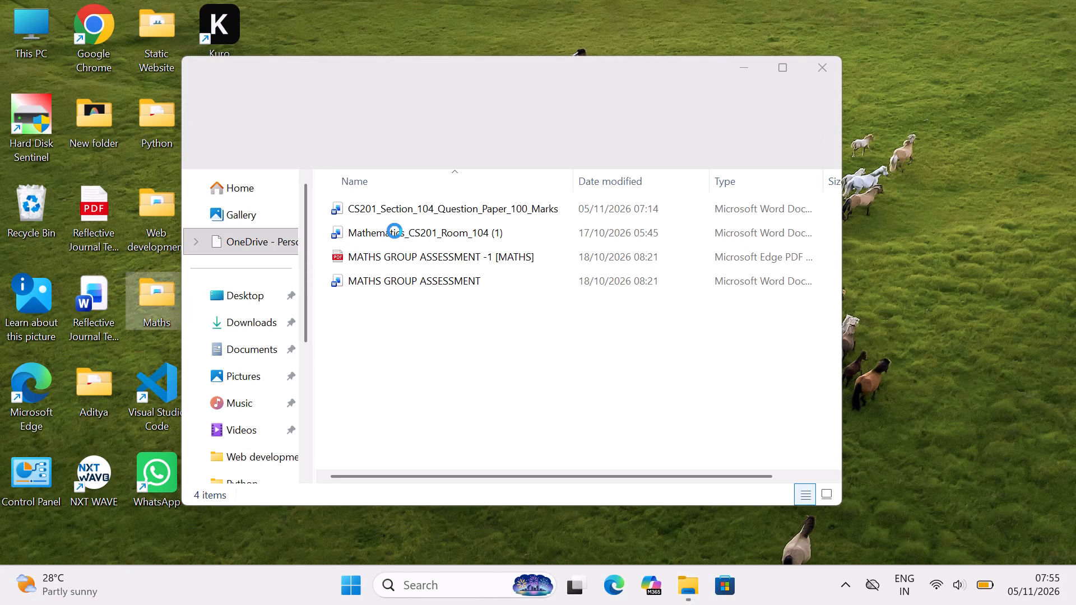
pyautogui.click(441, 204)
pyautogui.doubleClick(441, 204)
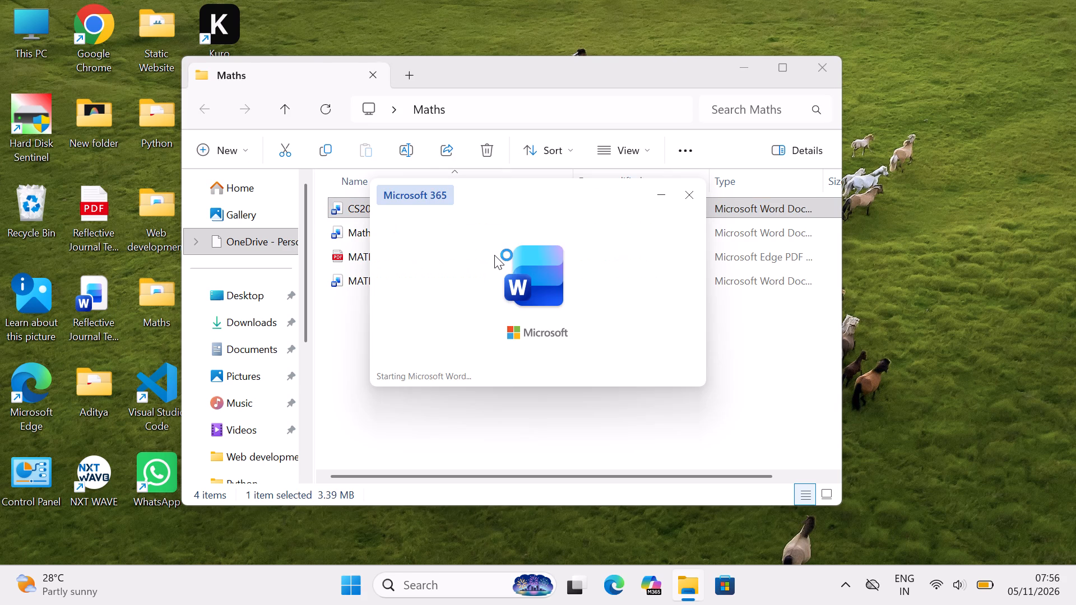
# Examine the question paper and its inserted handwritten answers through to question 7(c), the last one answered.
pyautogui.scroll(-2, 551, 322)
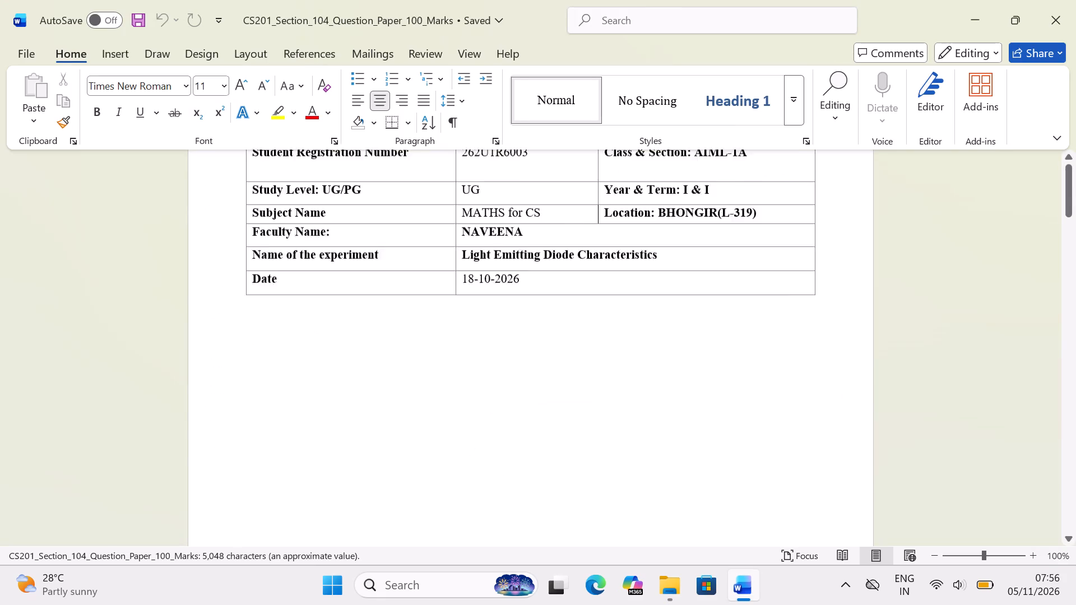
pyautogui.scroll(-8, 551, 322)
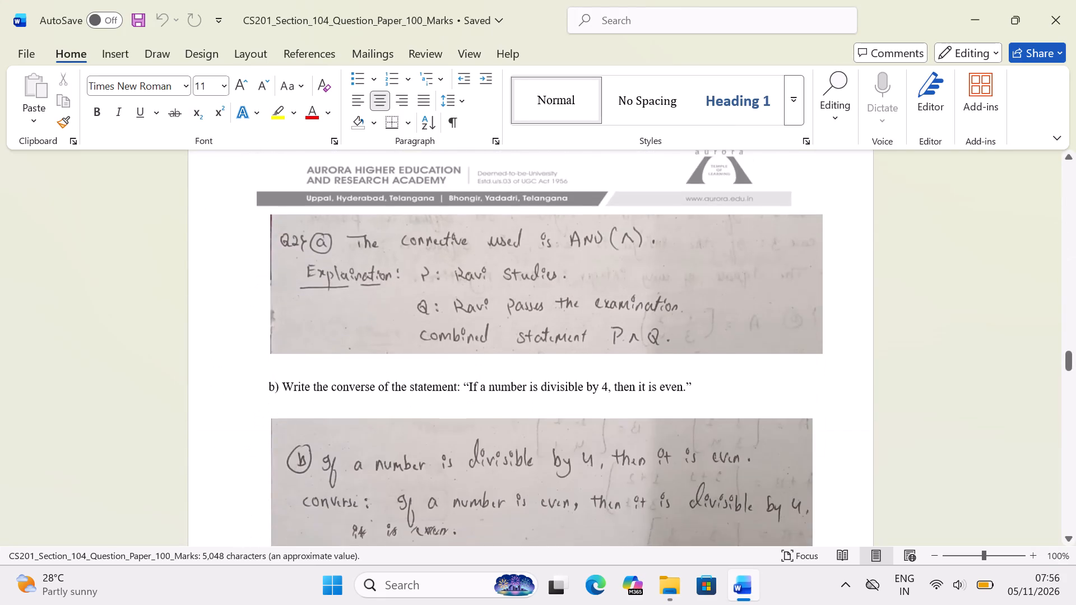
pyautogui.scroll(-8, 551, 322)
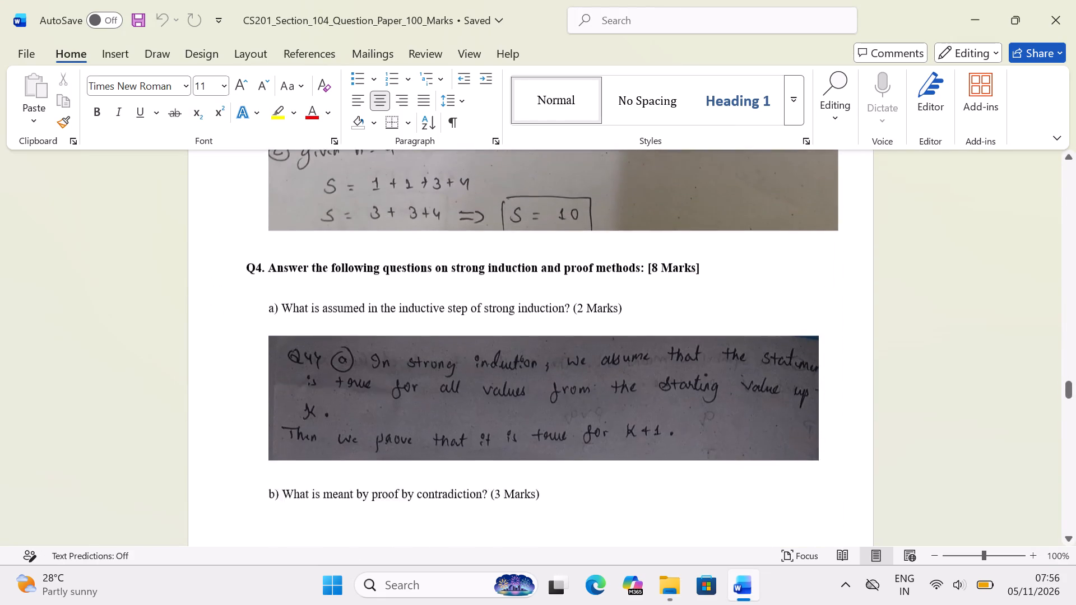
pyautogui.scroll(-8, 551, 322)
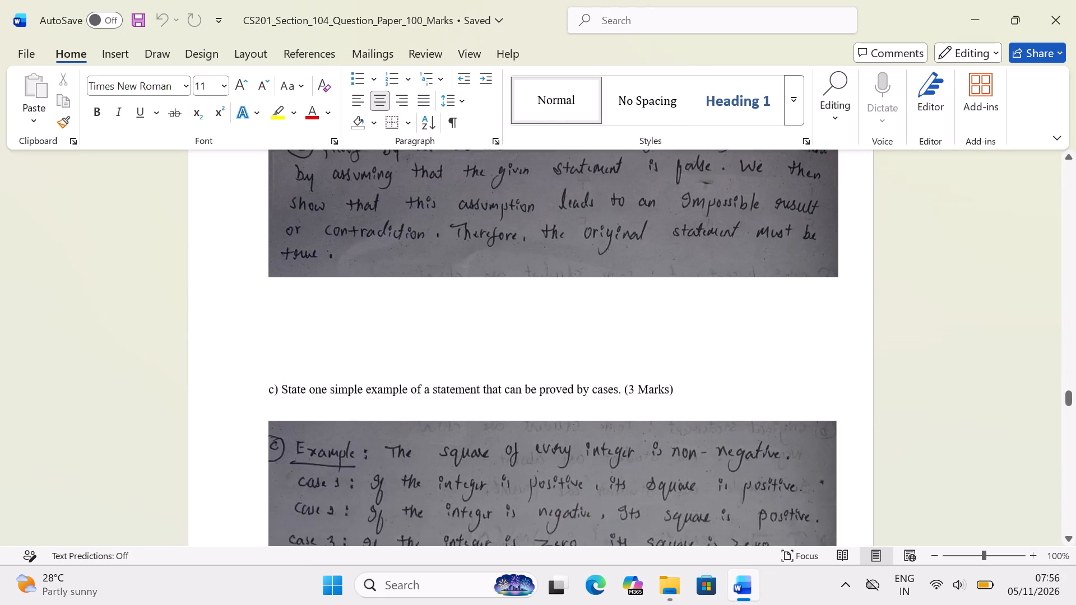
pyautogui.scroll(-8, 551, 322)
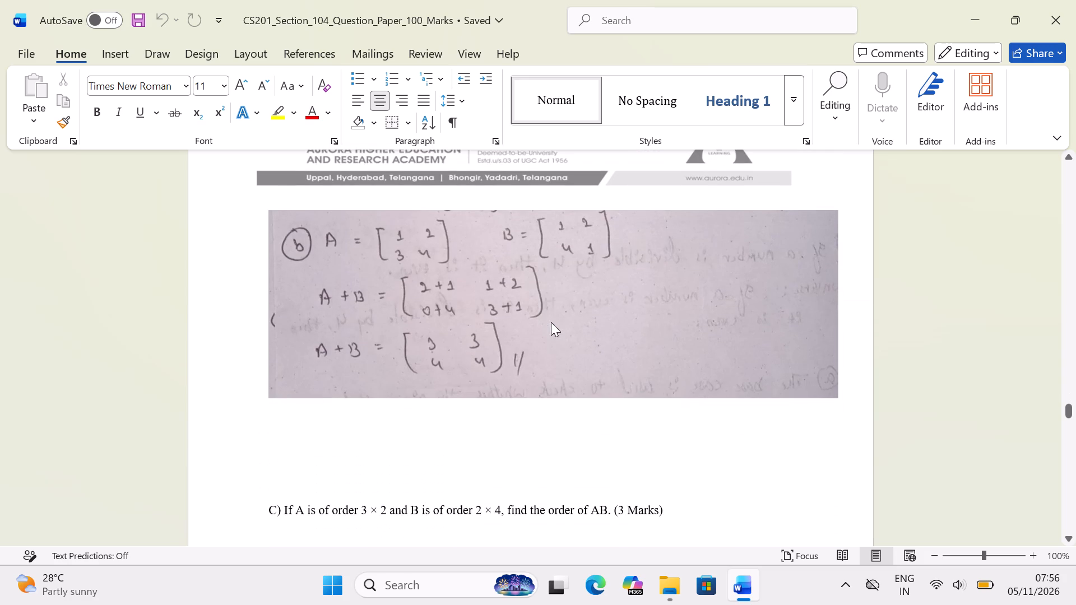
pyautogui.scroll(-7, 551, 322)
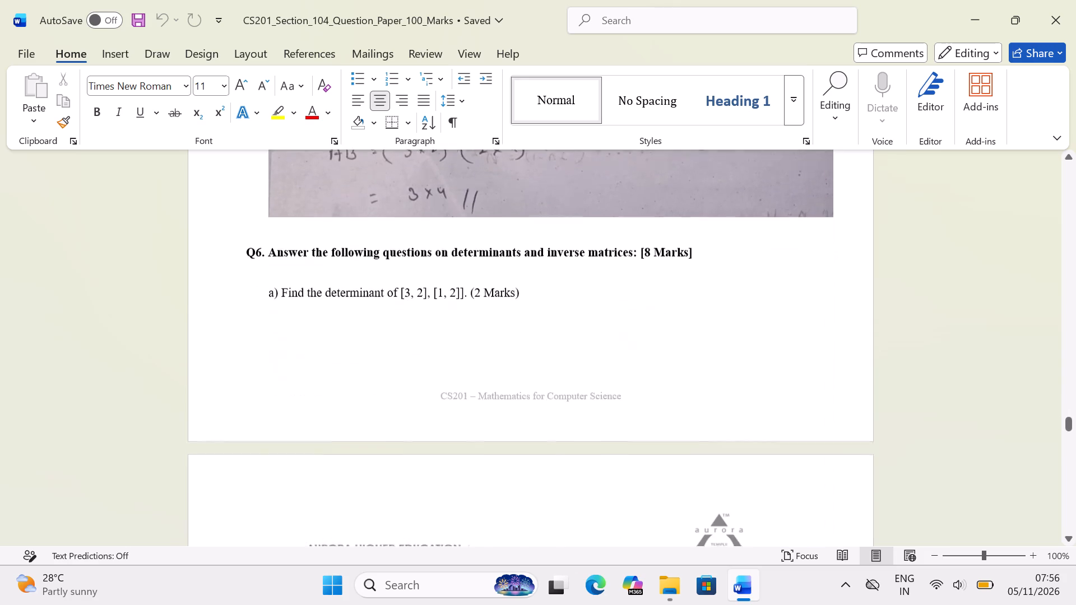
pyautogui.scroll(-8, 551, 322)
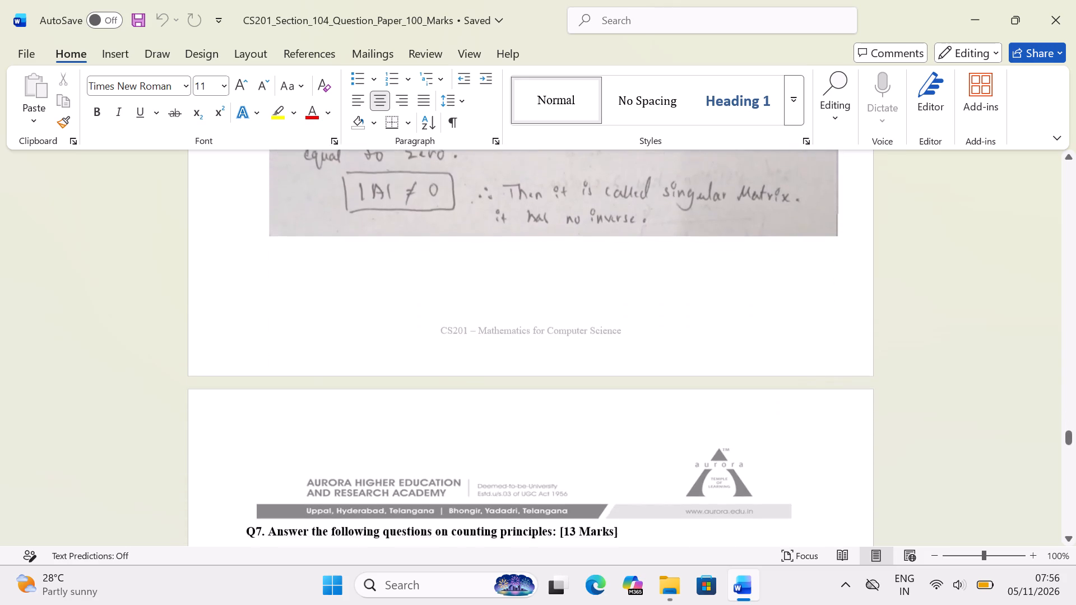
pyautogui.scroll(-6, 551, 322)
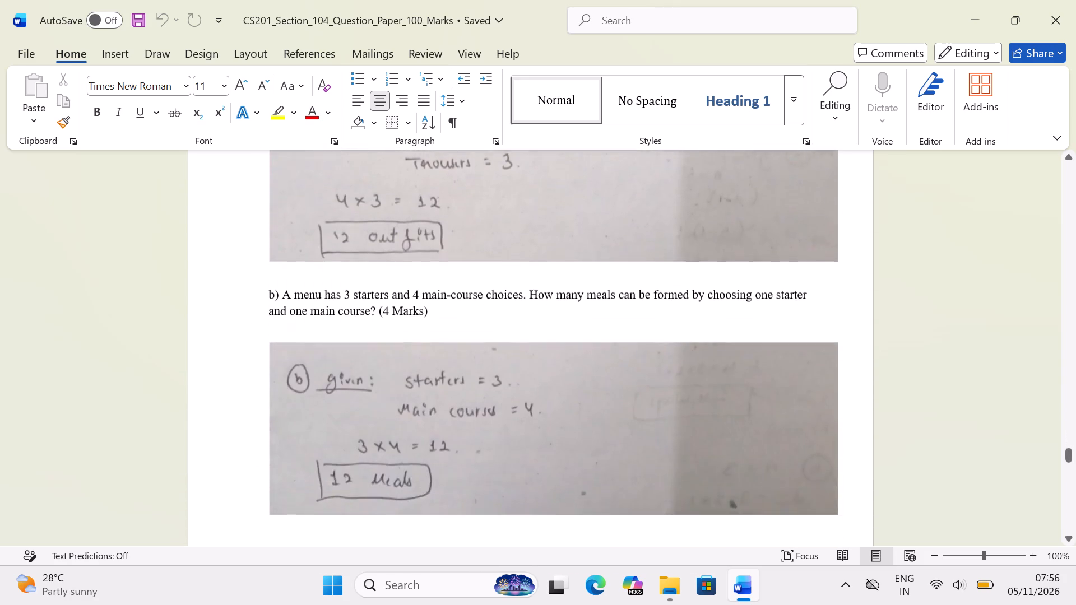
pyautogui.scroll(-1, 551, 322)
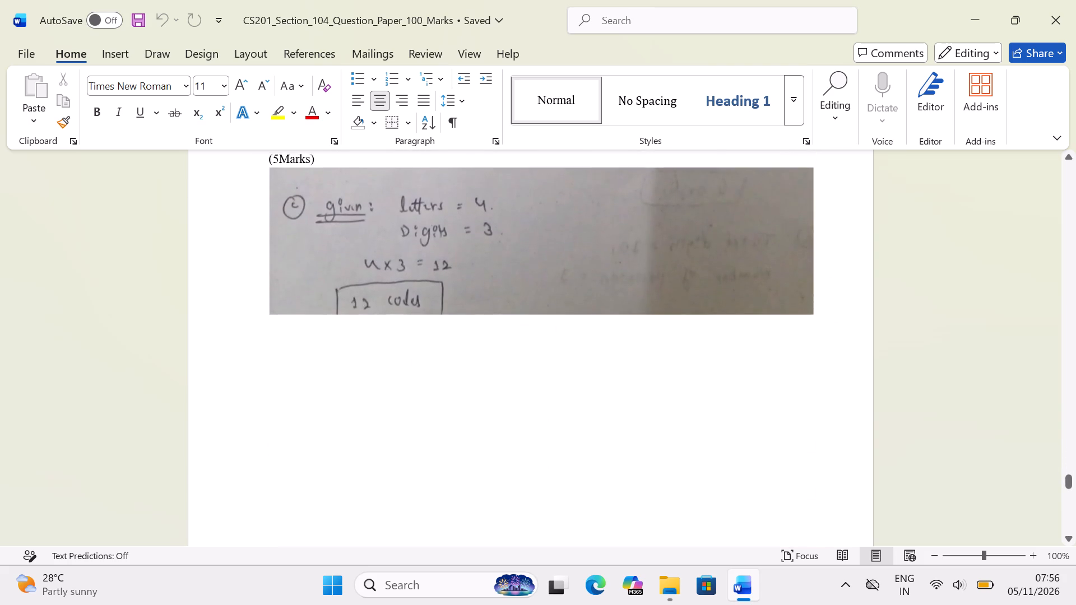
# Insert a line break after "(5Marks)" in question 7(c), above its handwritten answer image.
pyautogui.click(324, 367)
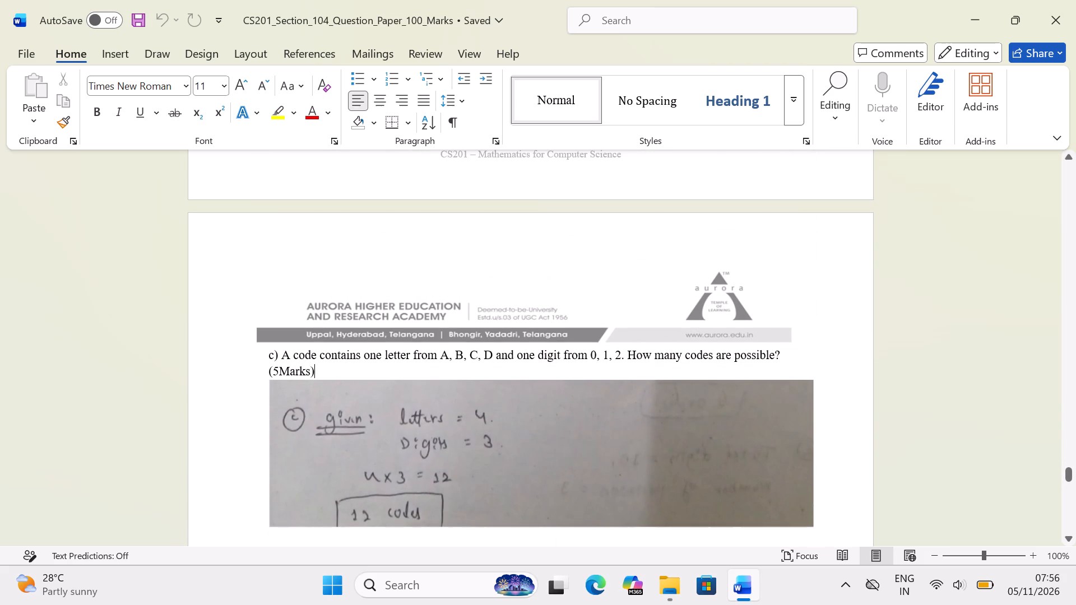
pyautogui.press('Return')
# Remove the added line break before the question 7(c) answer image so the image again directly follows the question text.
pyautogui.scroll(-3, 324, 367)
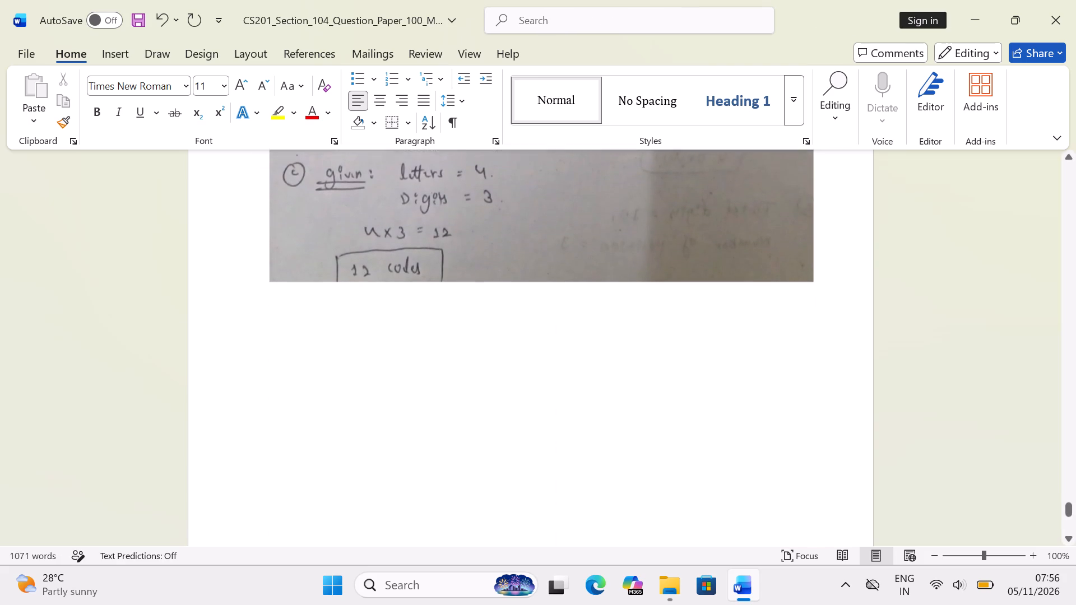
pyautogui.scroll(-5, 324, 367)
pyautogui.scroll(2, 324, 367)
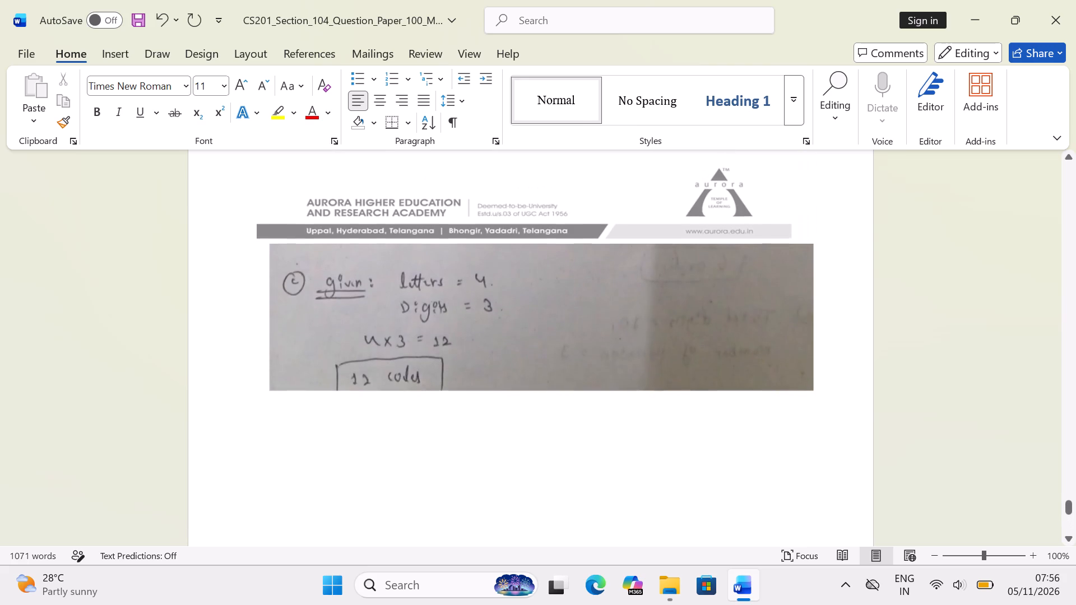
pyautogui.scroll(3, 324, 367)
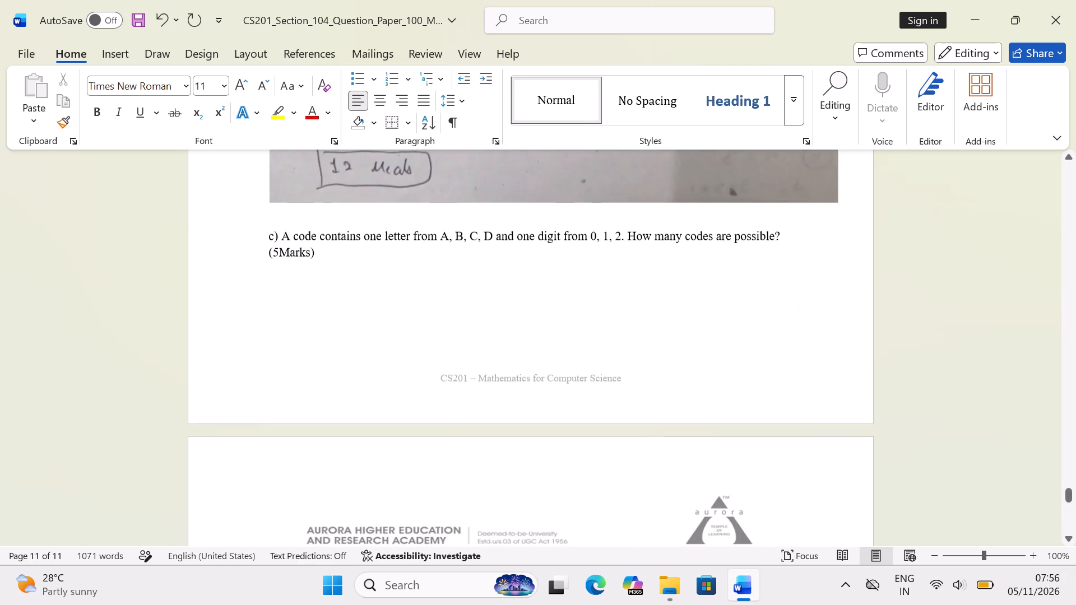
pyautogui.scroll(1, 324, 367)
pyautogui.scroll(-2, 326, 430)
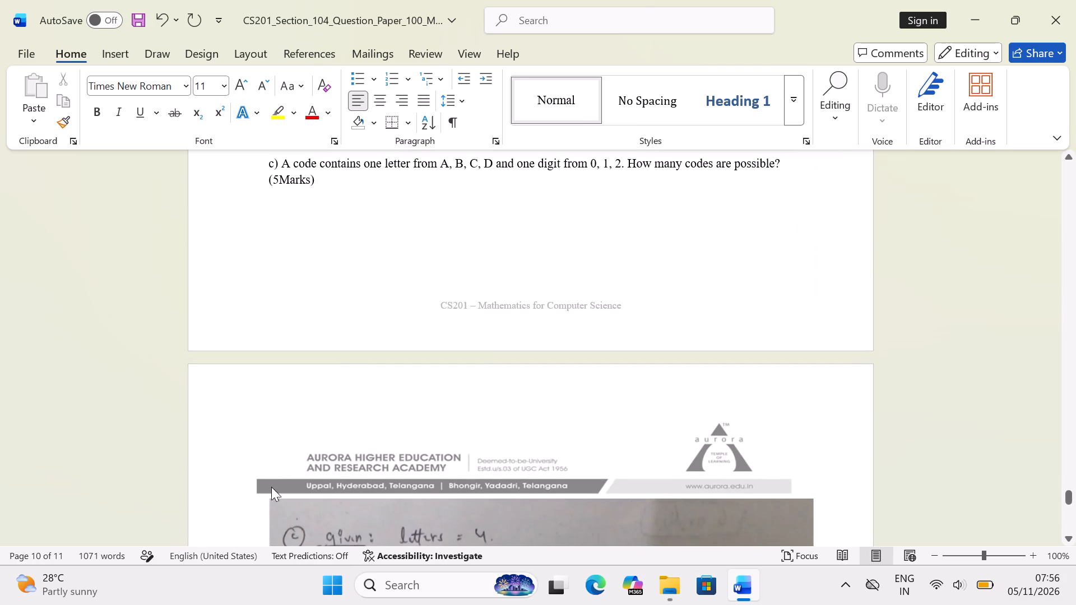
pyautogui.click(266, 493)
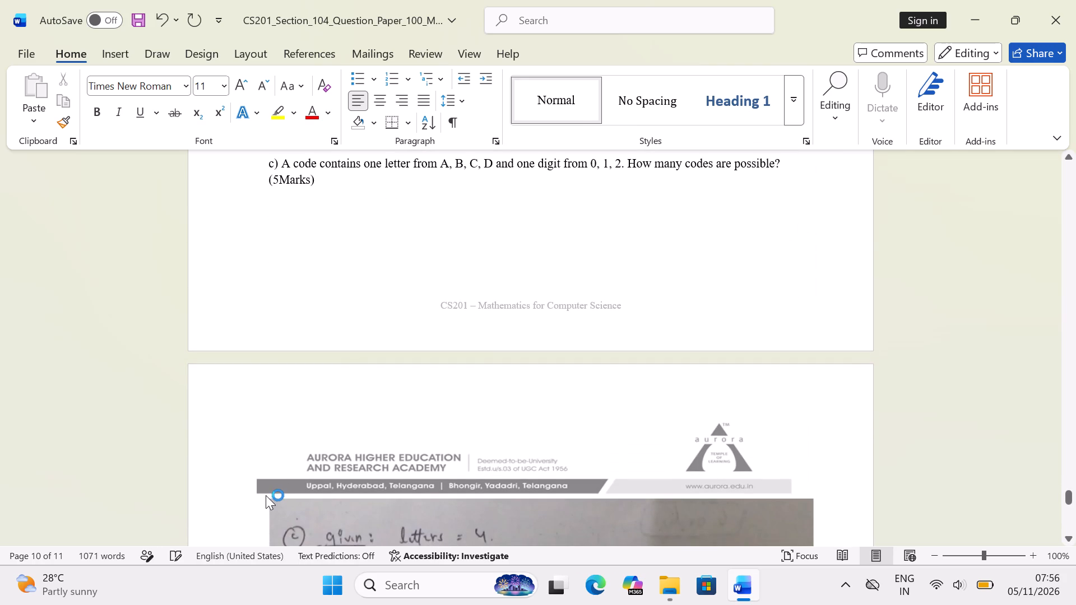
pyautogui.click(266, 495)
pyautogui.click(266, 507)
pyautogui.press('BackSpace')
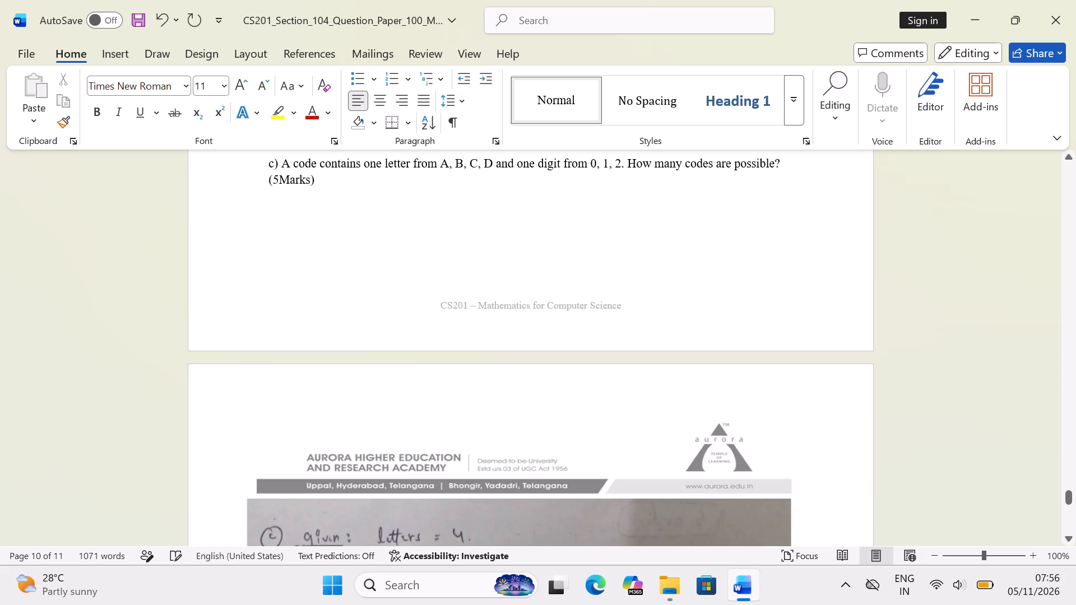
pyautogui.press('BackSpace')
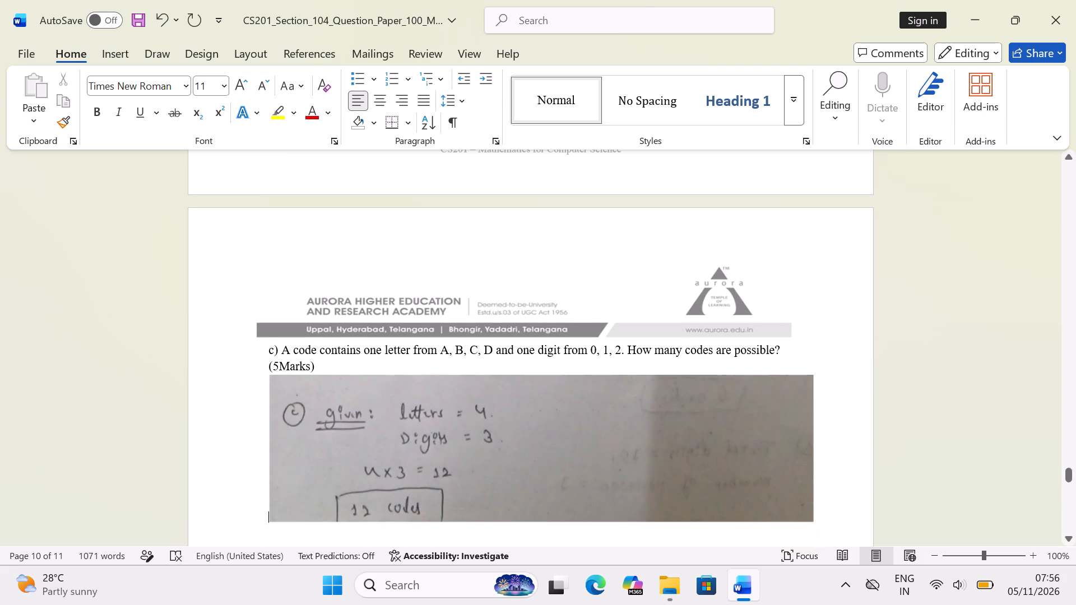
# Copy the Q8 heading on arrangements with its parts a) to c) from the question list on page 3.
pyautogui.scroll(-9, 377, 453)
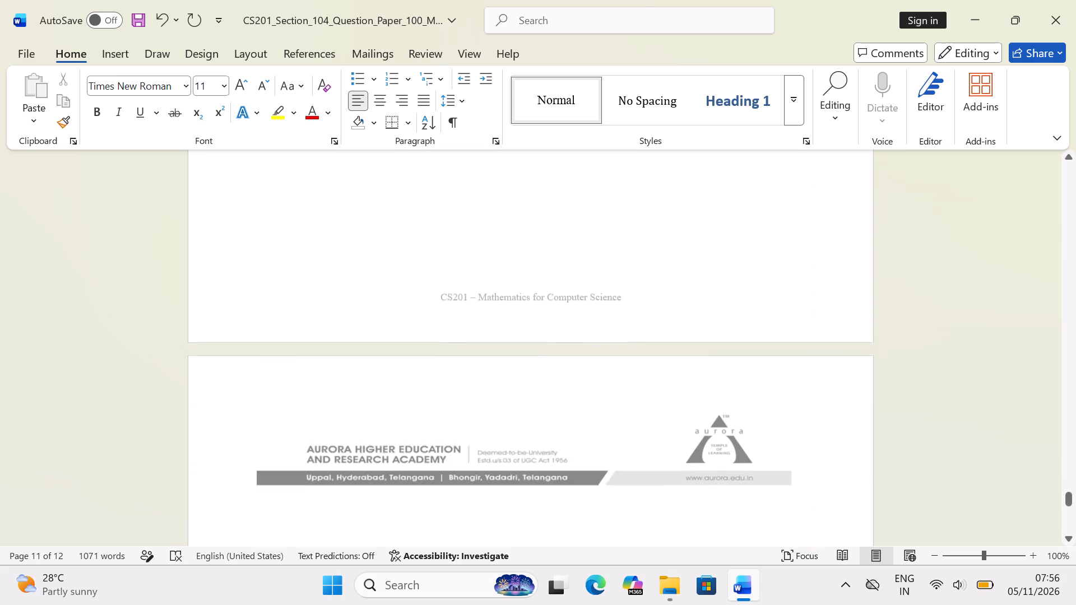
pyautogui.scroll(4, 377, 453)
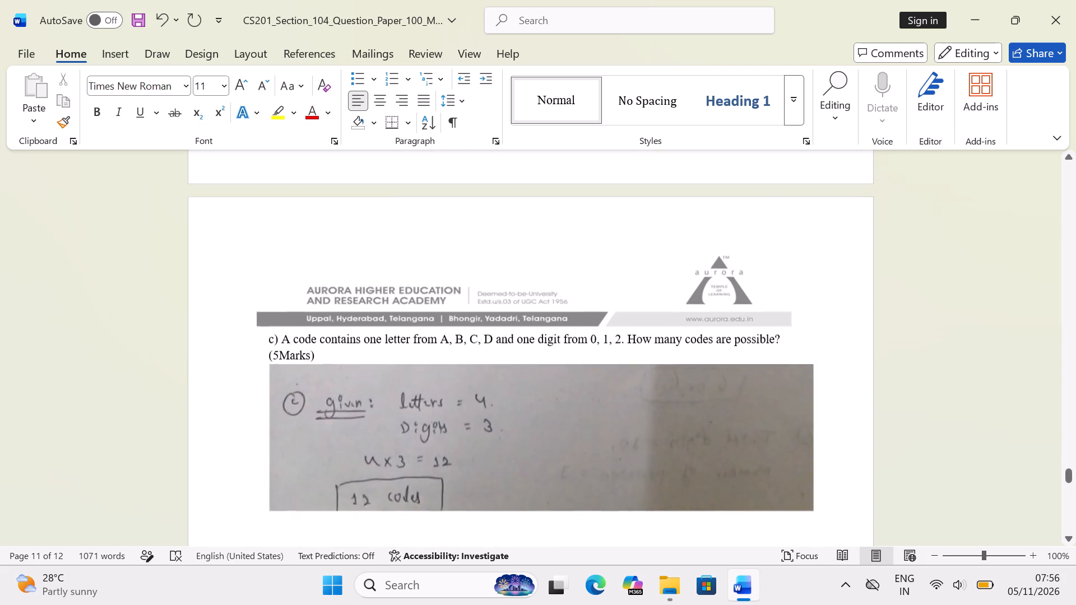
pyautogui.scroll(4, 377, 453)
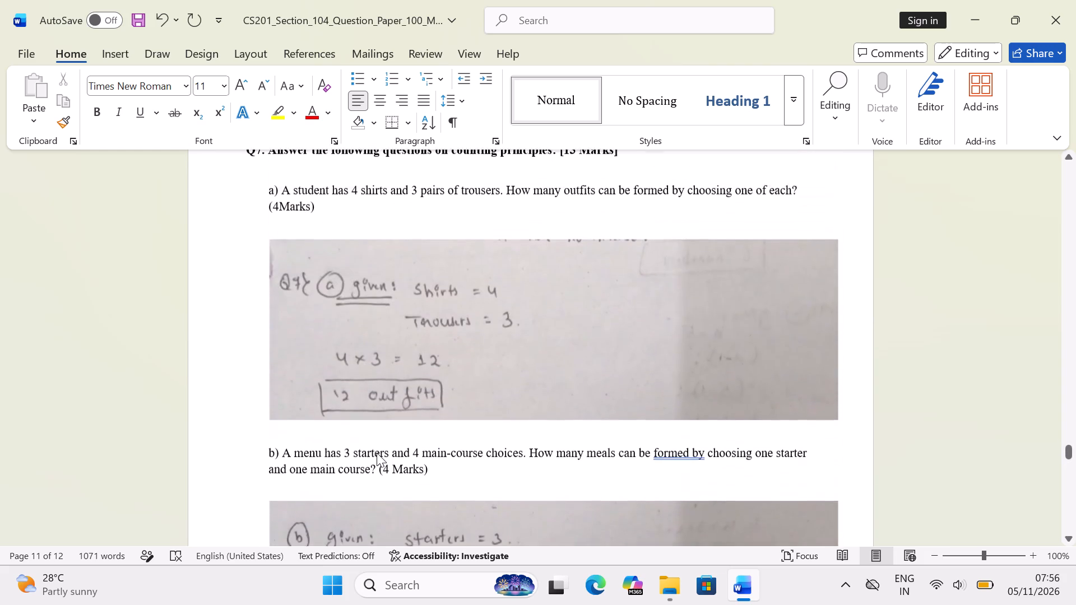
pyautogui.scroll(4, 377, 453)
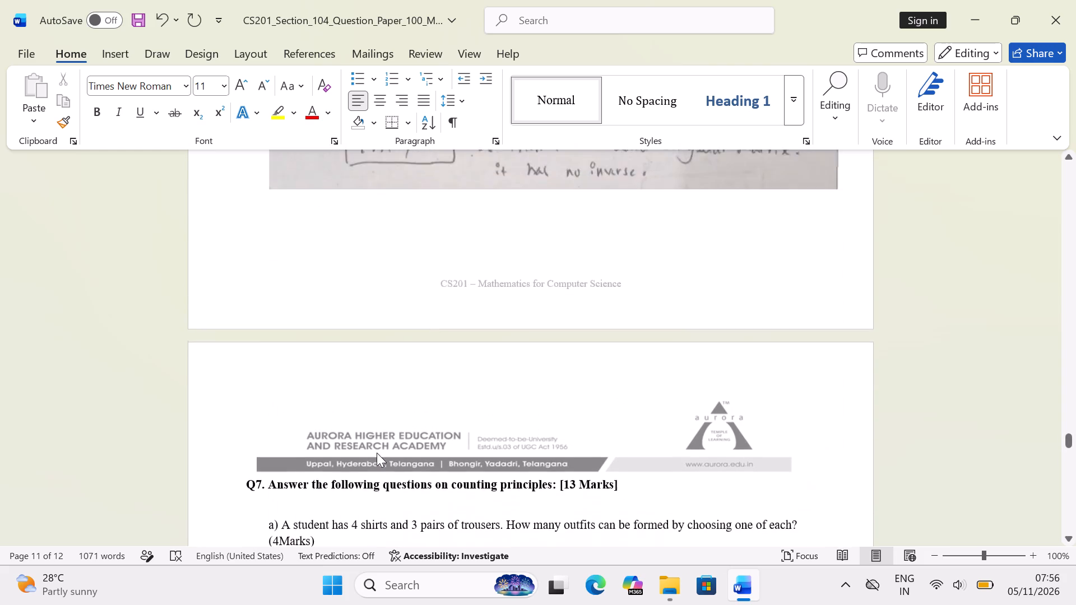
pyautogui.scroll(5, 377, 453)
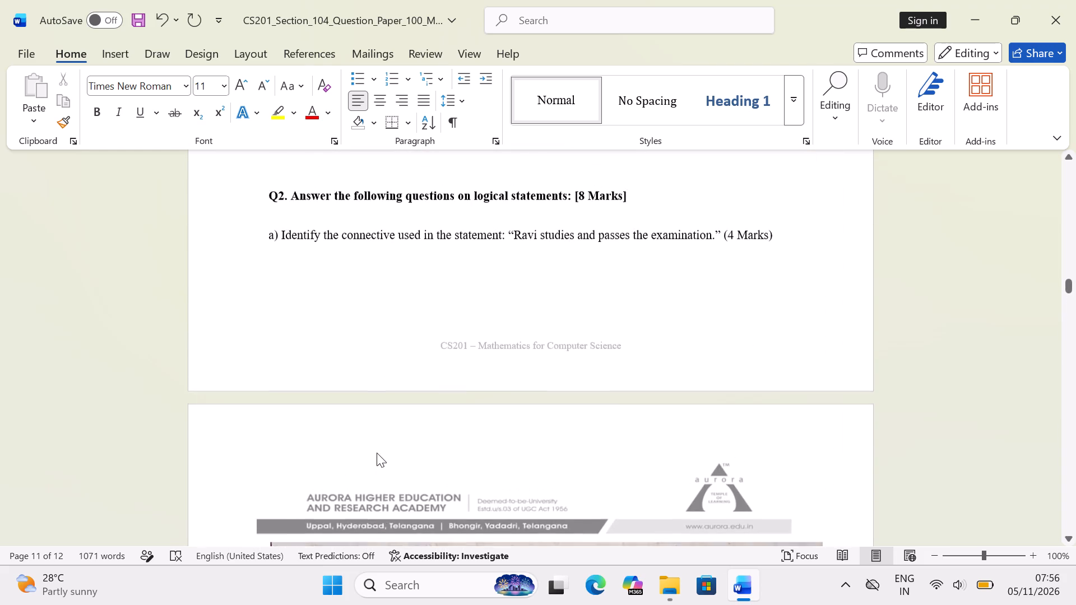
pyautogui.scroll(5, 377, 453)
pyautogui.scroll(-2, 377, 453)
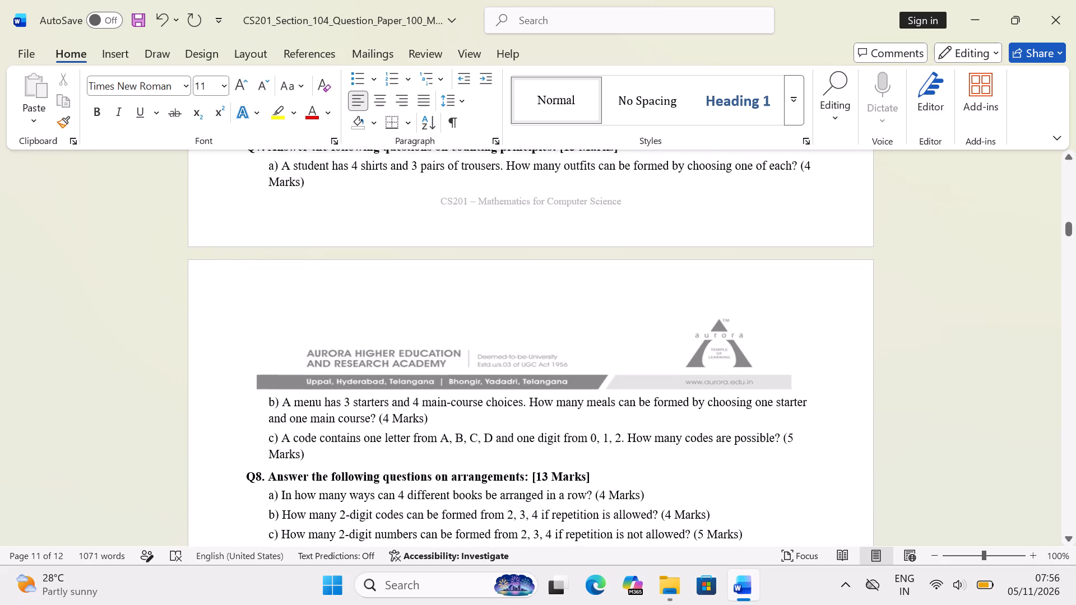
pyautogui.scroll(-3, 377, 453)
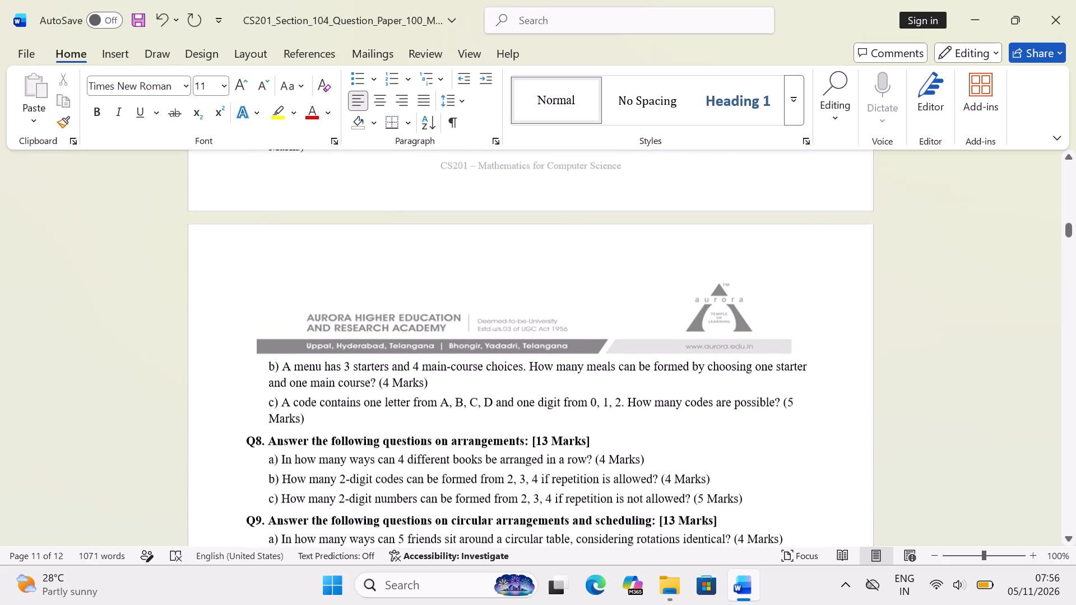
pyautogui.scroll(-1, 377, 453)
pyautogui.click(243, 427)
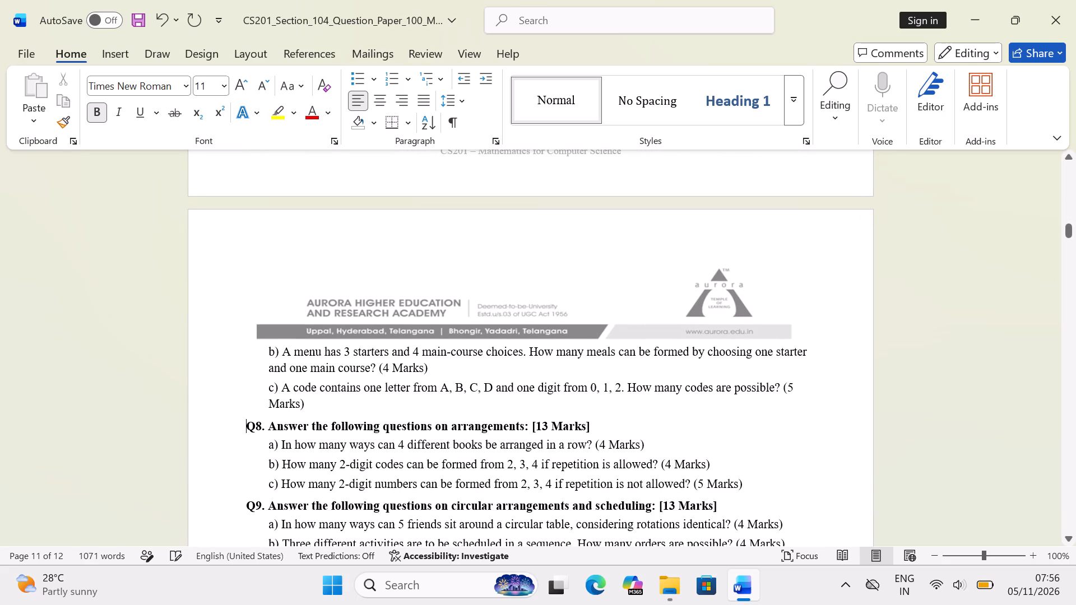
pyautogui.moveTo(243, 427); pyautogui.dragTo(346, 502)
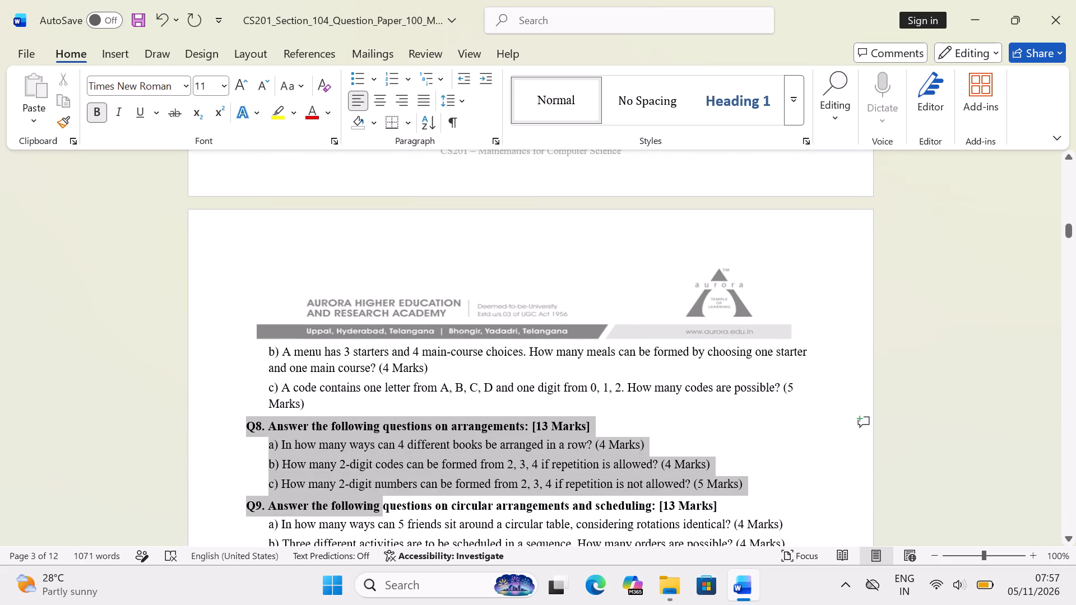
pyautogui.moveTo(346, 502); pyautogui.dragTo(680, 483)
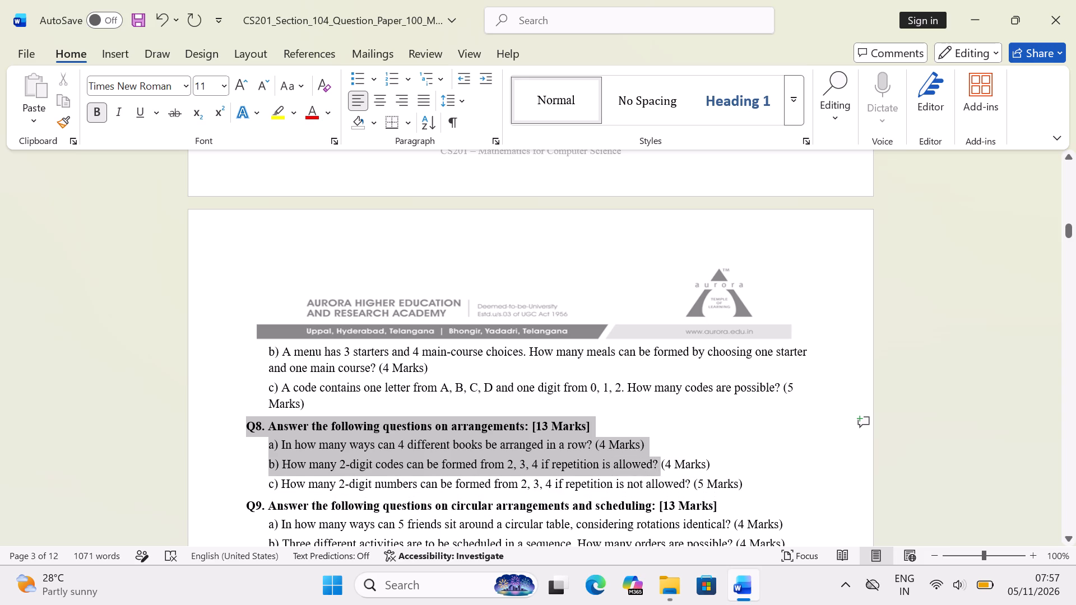
pyautogui.moveTo(680, 483); pyautogui.dragTo(756, 492)
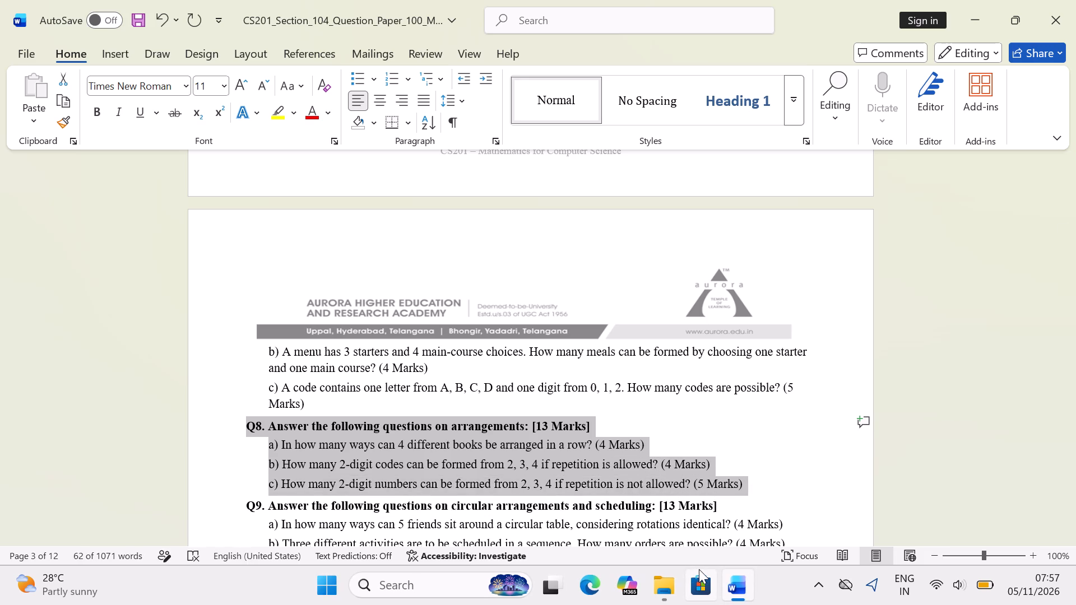
pyautogui.hotkey('ctrl', 'c')
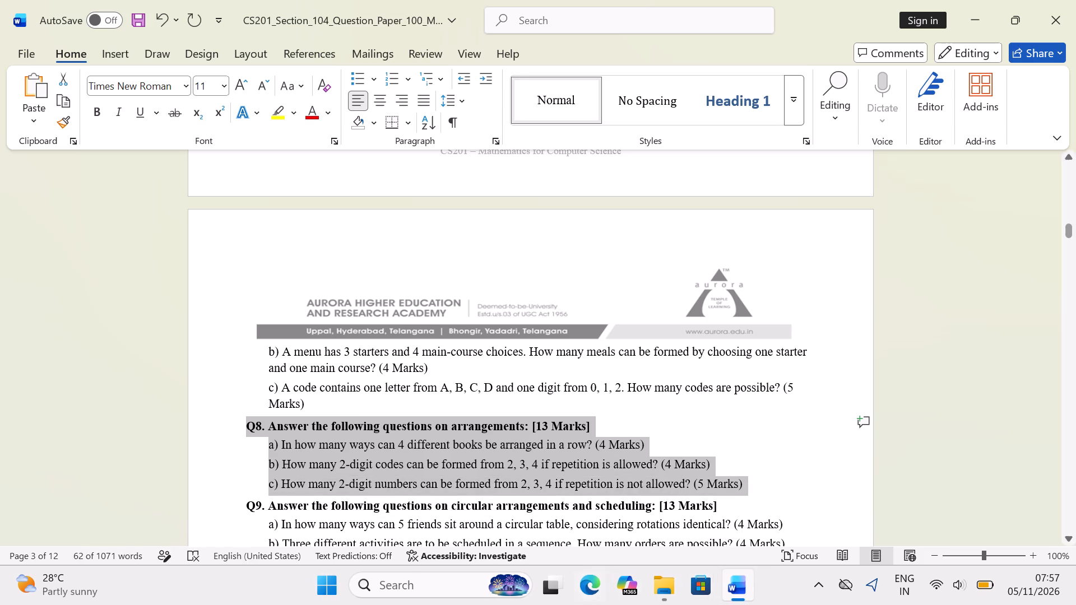
# Paste the copied Q8 heading and parts a) to c) below the question 7(c) answer image, leaving one blank line between.
pyautogui.scroll(-2, 716, 517)
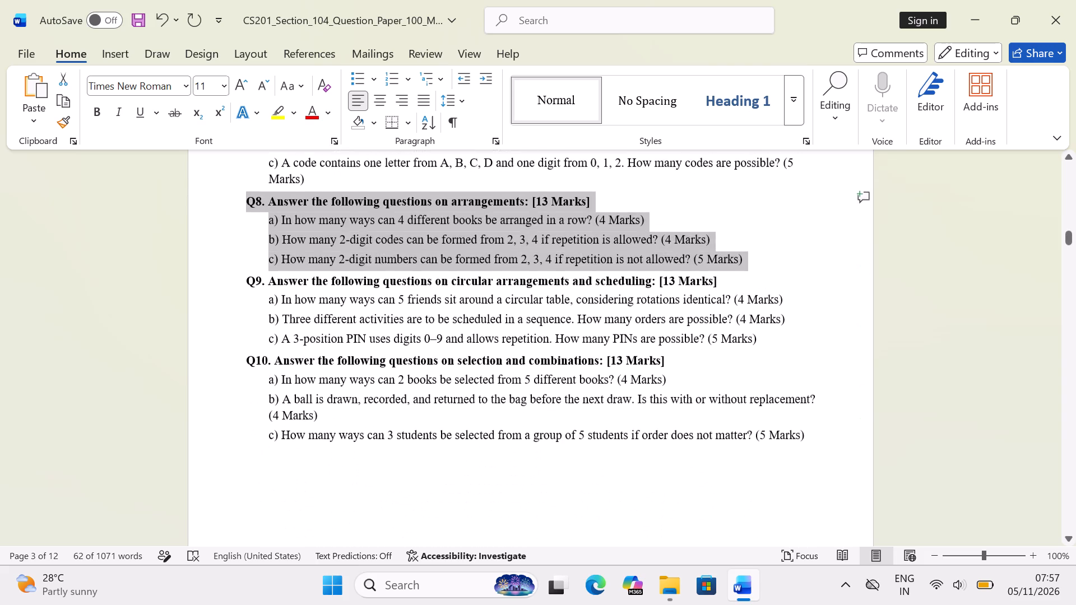
pyautogui.scroll(-8, 716, 517)
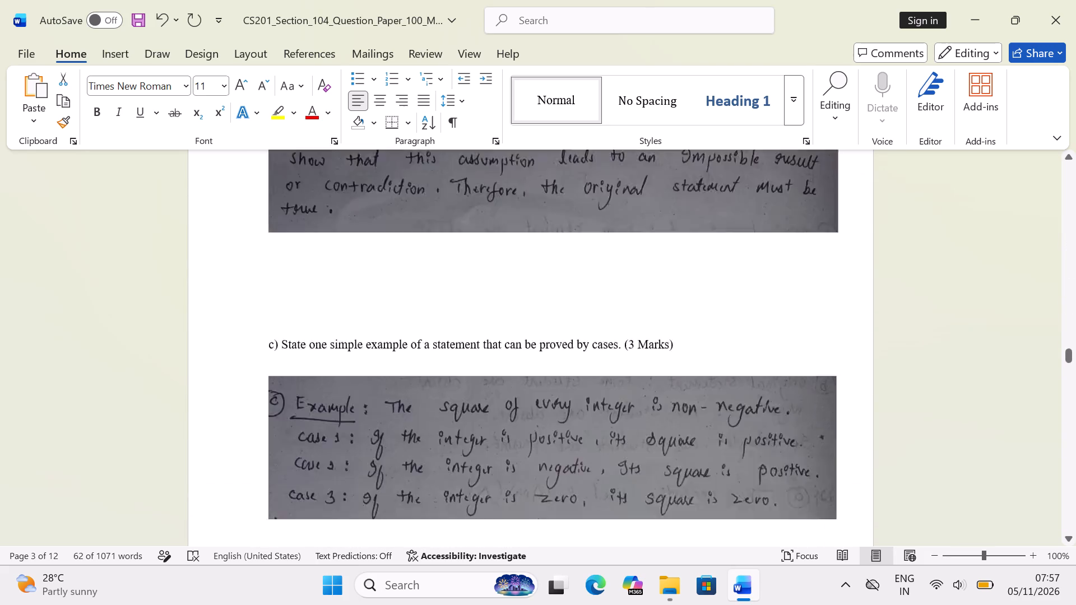
pyautogui.scroll(-7, 716, 517)
pyautogui.scroll(4, 716, 517)
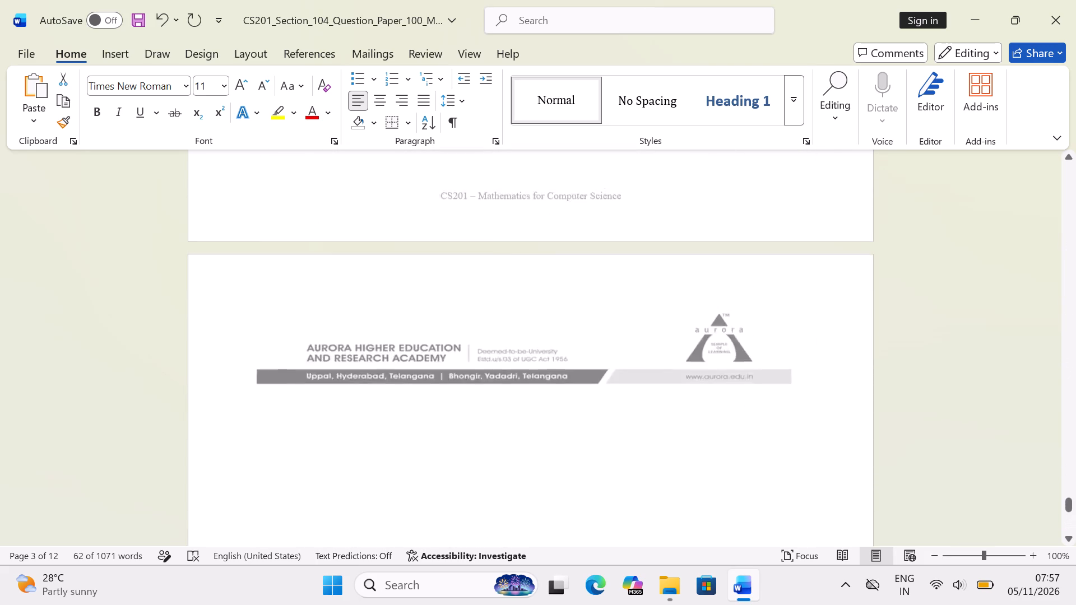
pyautogui.scroll(2, 716, 517)
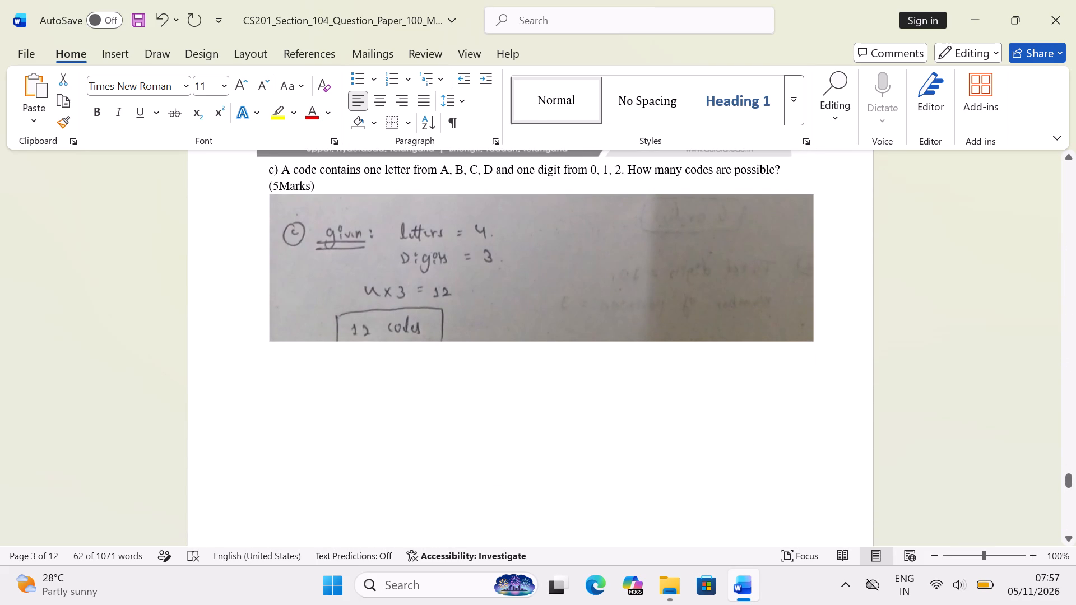
pyautogui.click(833, 334)
pyautogui.press('Return')
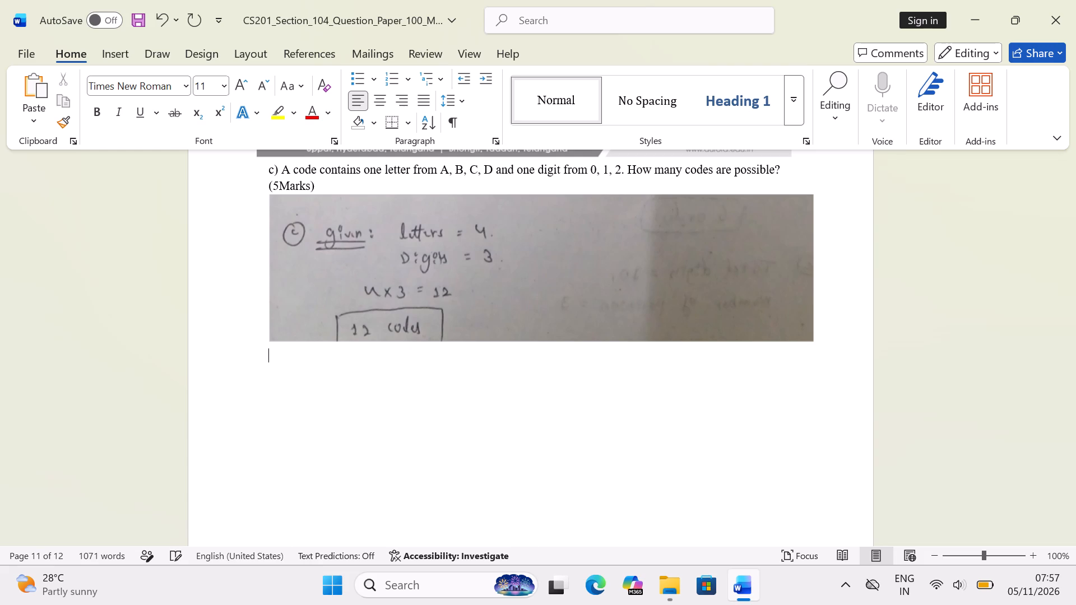
pyautogui.press('Return')
pyautogui.hotkey('ctrl', 'v')
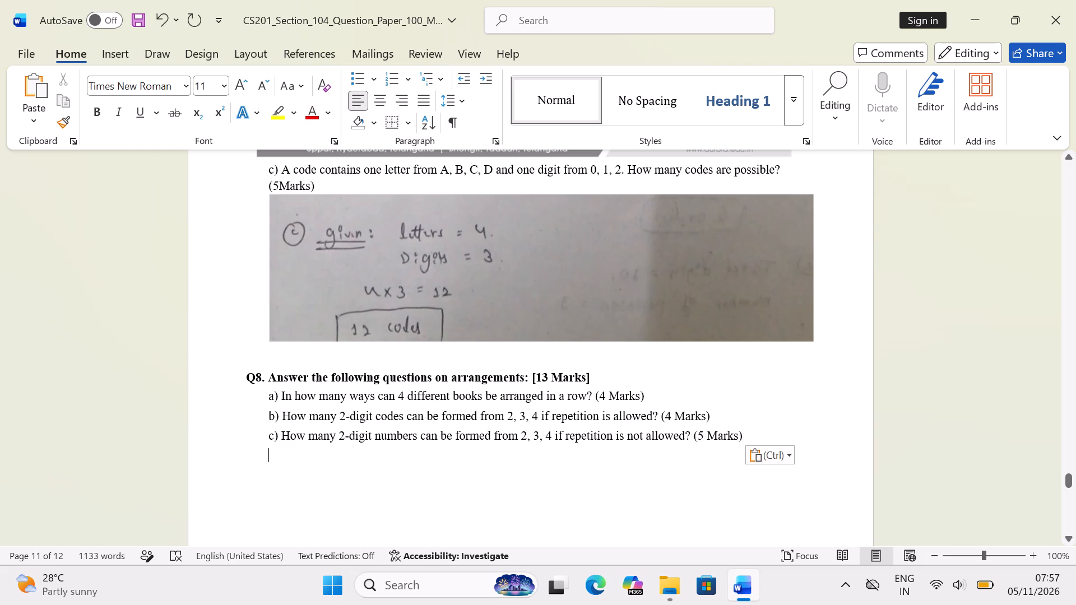
# Add one blank line under the pasted Q8 heading and two blank lines after part a) about arranging 4 books.
pyautogui.click(649, 402)
pyautogui.press('Return')
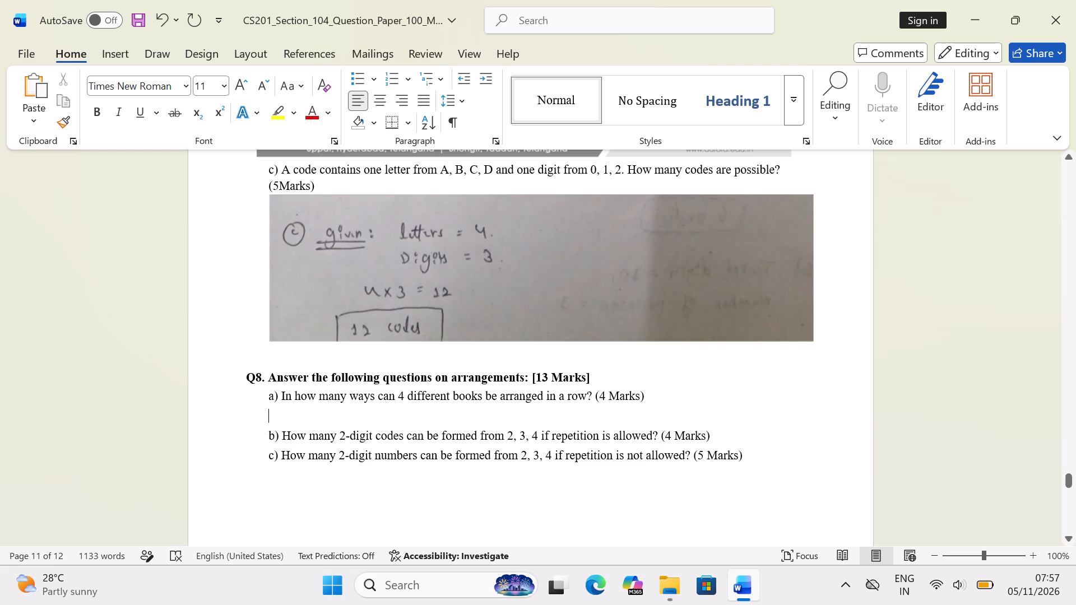
pyautogui.click(599, 369)
pyautogui.press('Return')
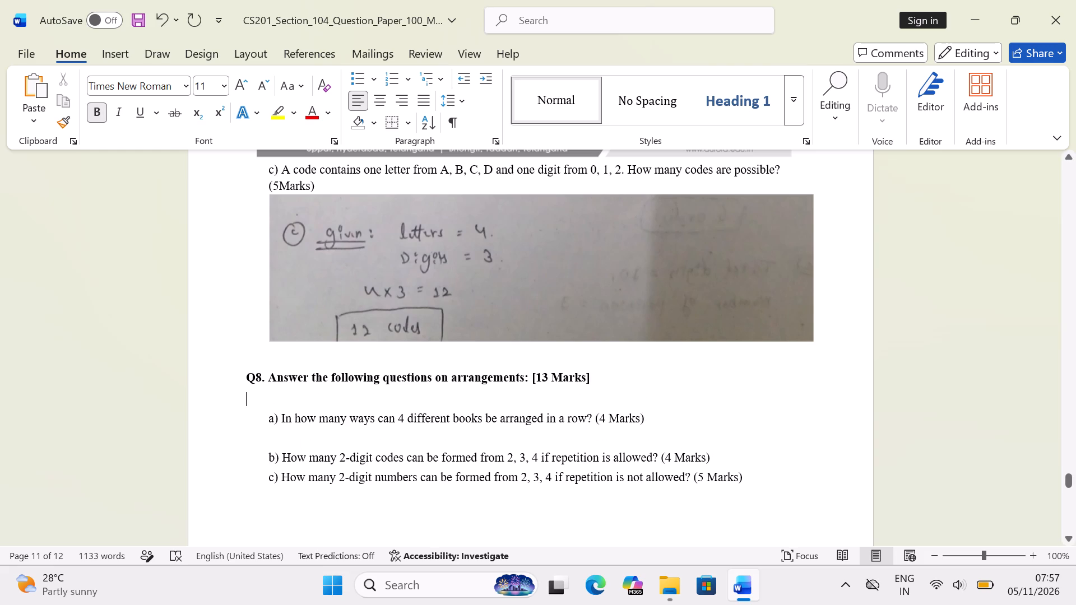
pyautogui.click(652, 413)
pyautogui.press('Return')
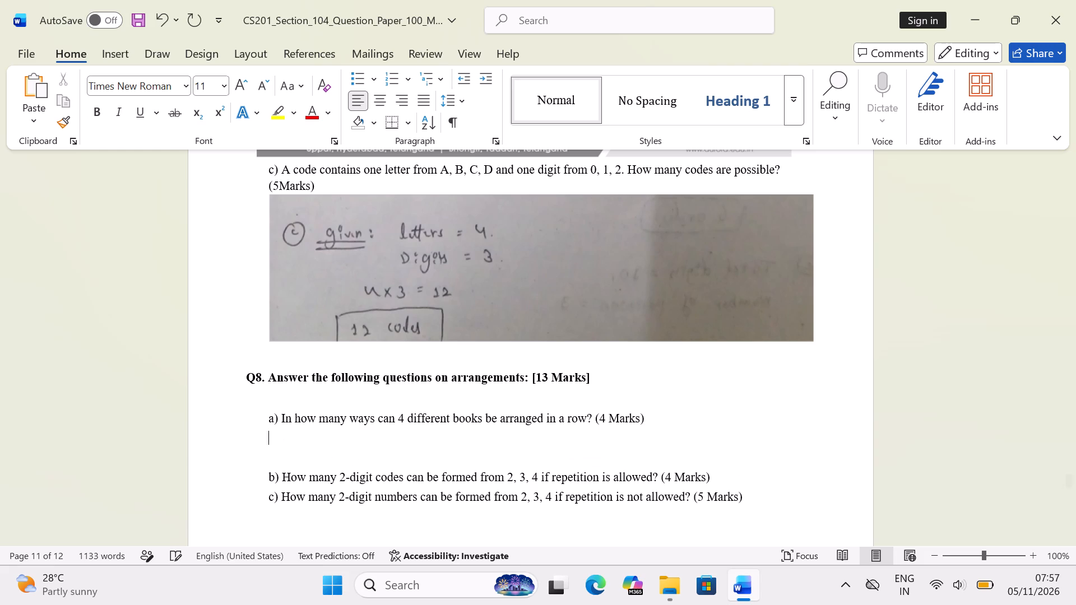
# In File Explorer, check images 153436 and 153451 in the Pictures > Screenshots folder for the handwritten Q8 answers.
pyautogui.scroll(-1, 658, 416)
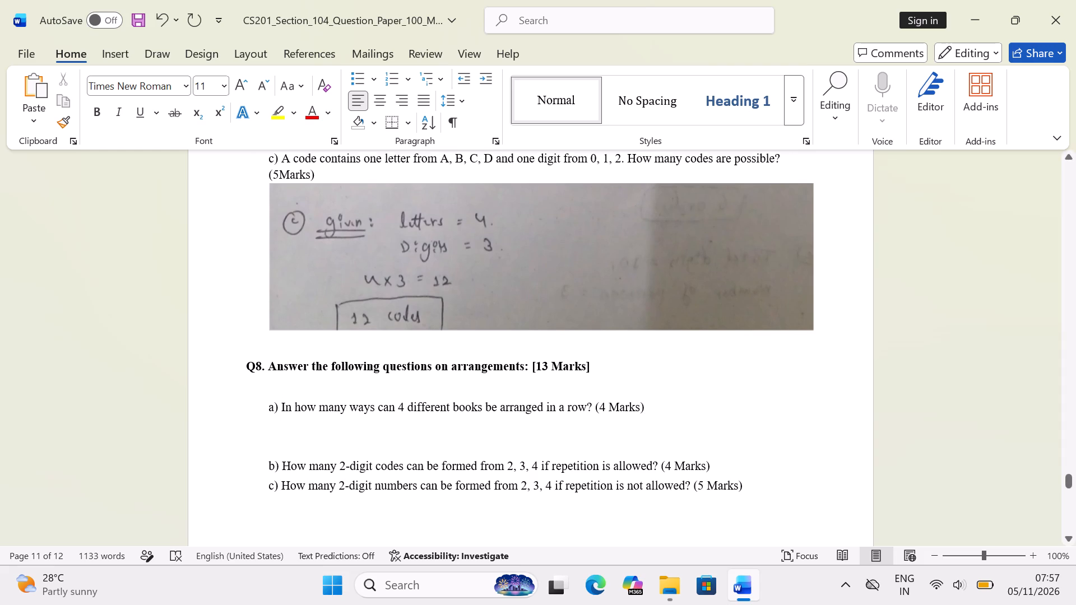
pyautogui.scroll(-1, 658, 416)
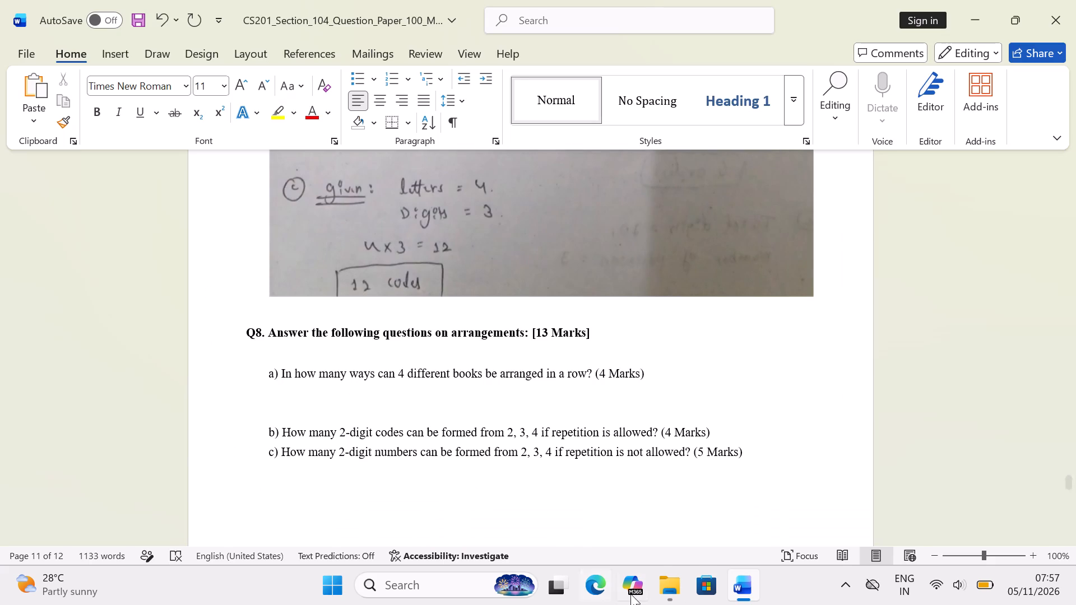
pyautogui.click(664, 510)
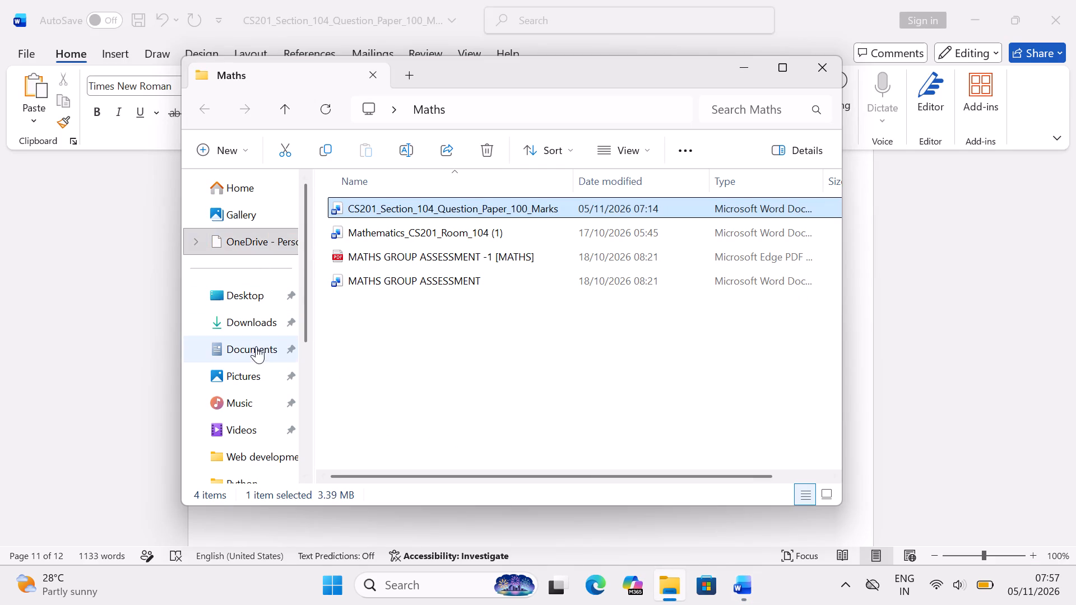
pyautogui.click(254, 216)
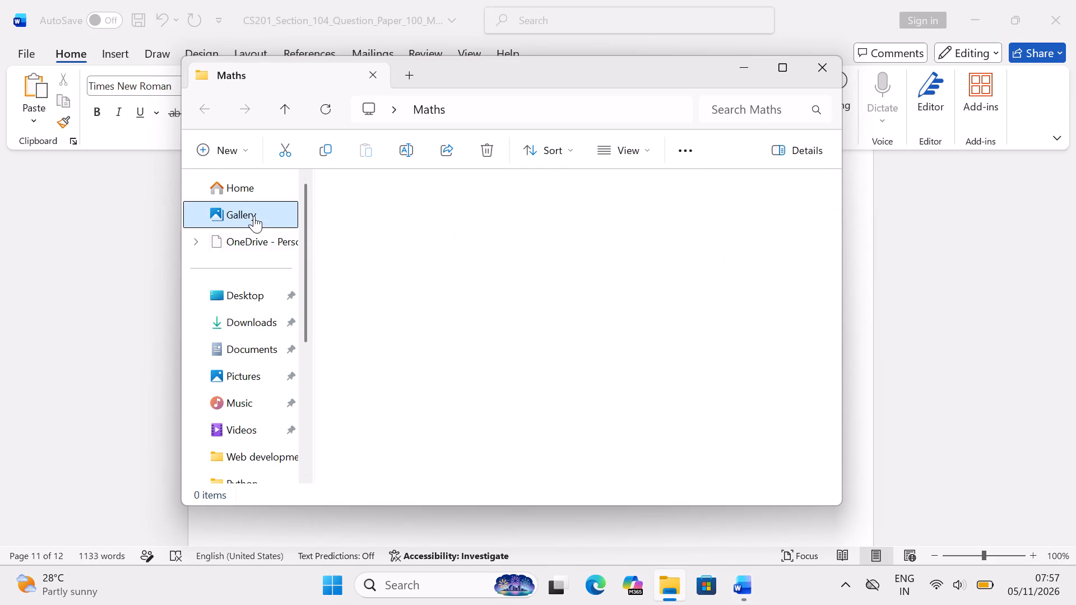
pyautogui.click(259, 366)
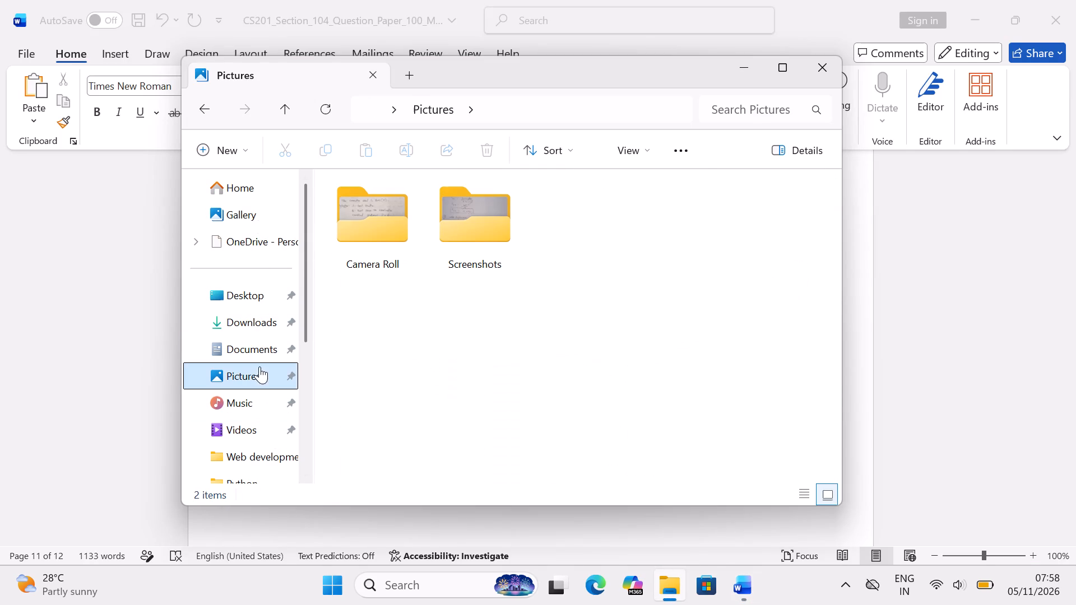
pyautogui.doubleClick(455, 221)
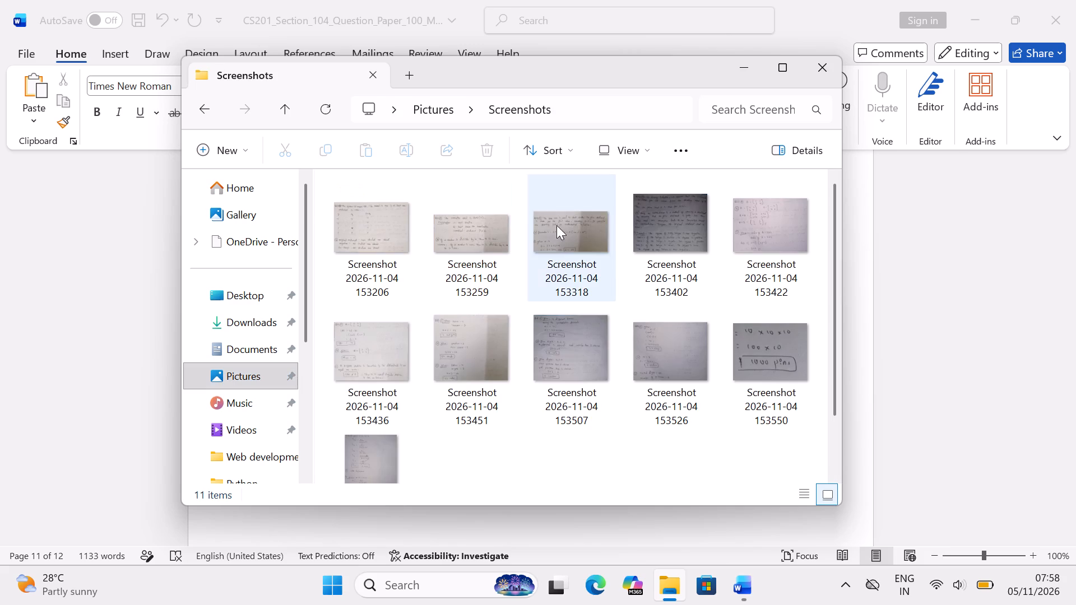
pyautogui.tripleClick(387, 345)
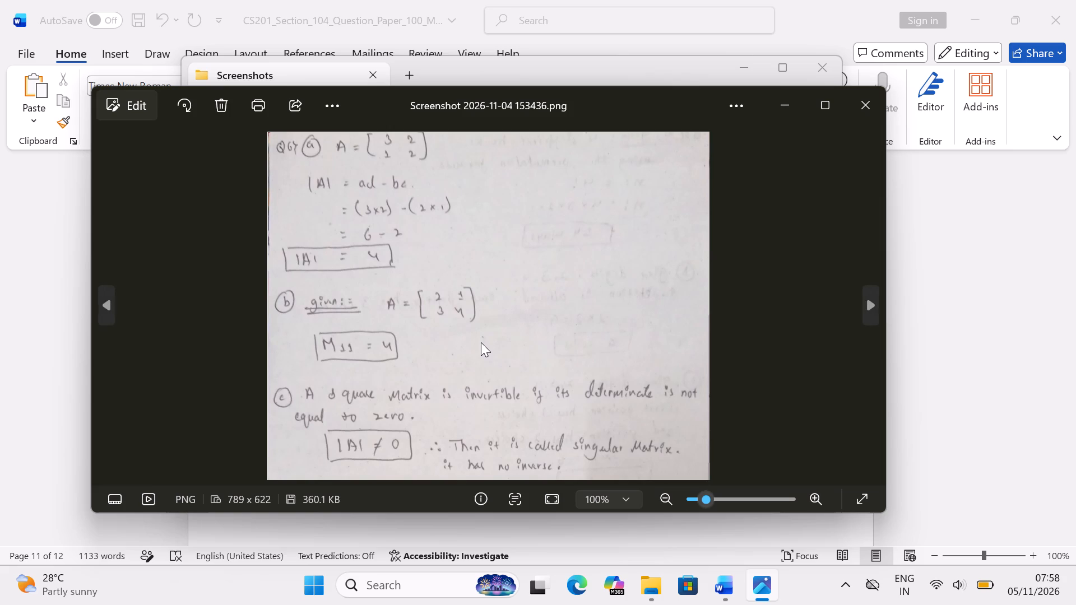
pyautogui.click(859, 101)
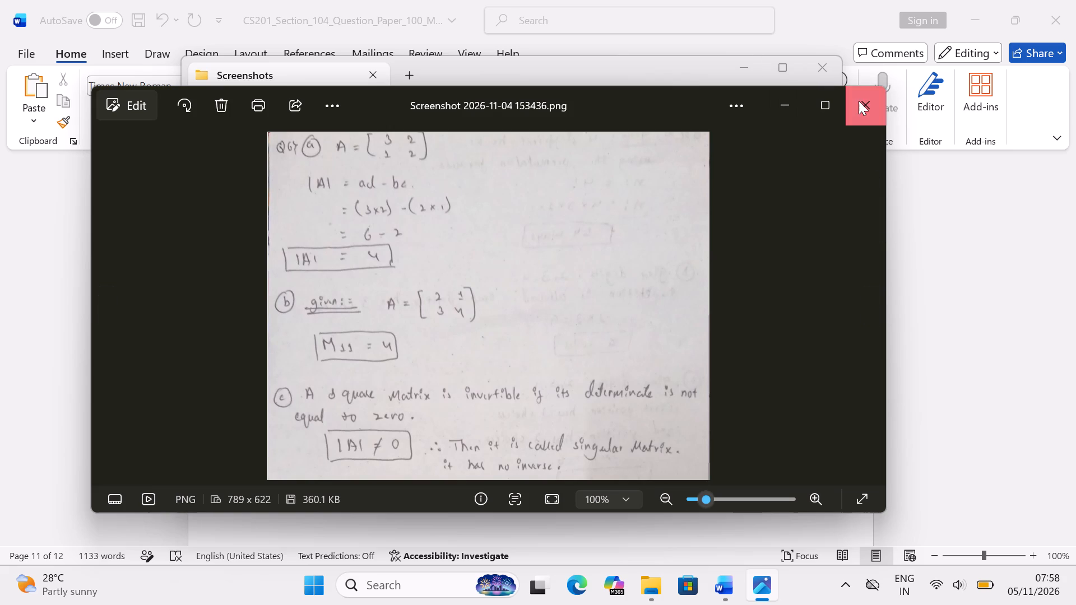
pyautogui.tripleClick(467, 348)
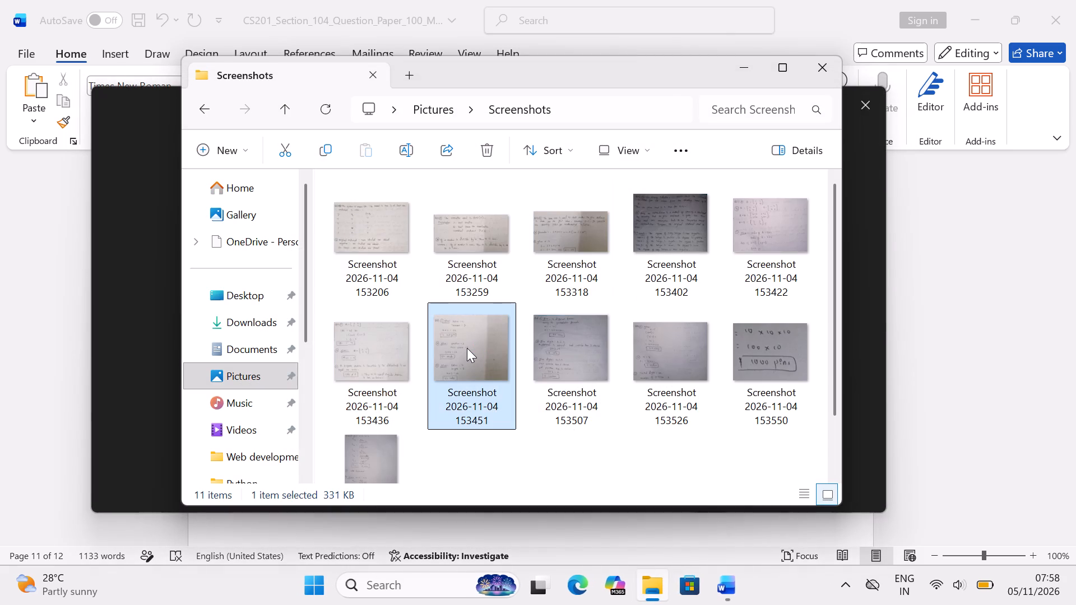
pyautogui.click(824, 68)
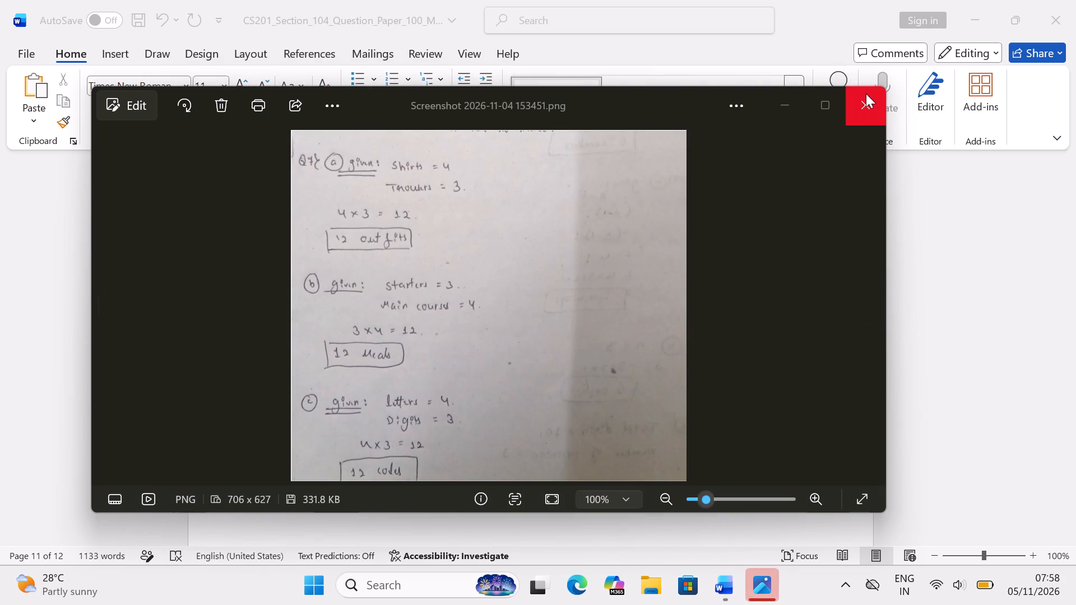
pyautogui.click(864, 95)
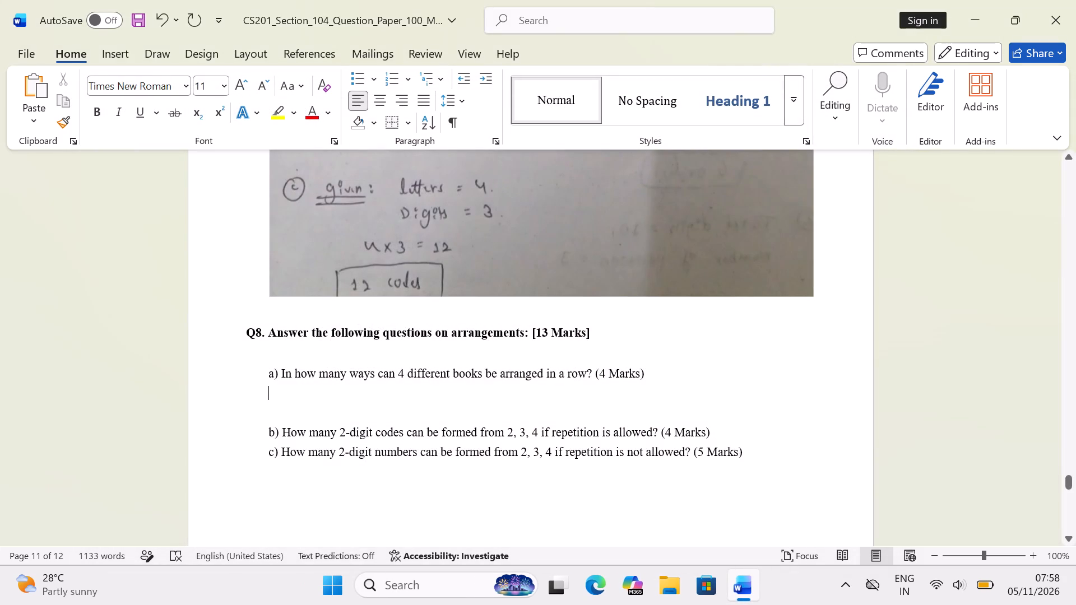
pyautogui.click(672, 584)
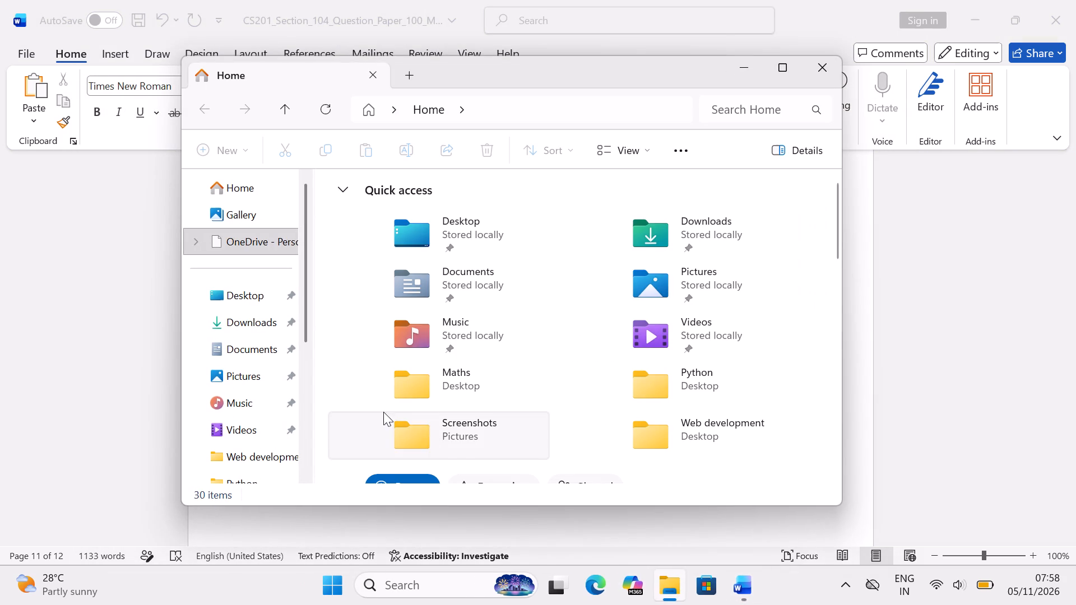
pyautogui.click(255, 374)
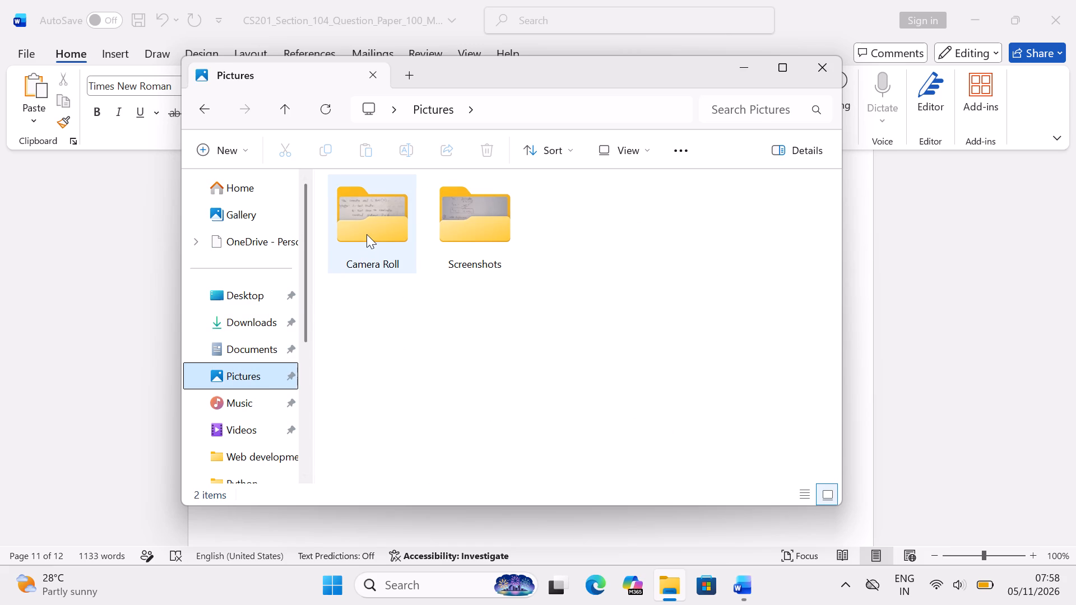
pyautogui.click(367, 234)
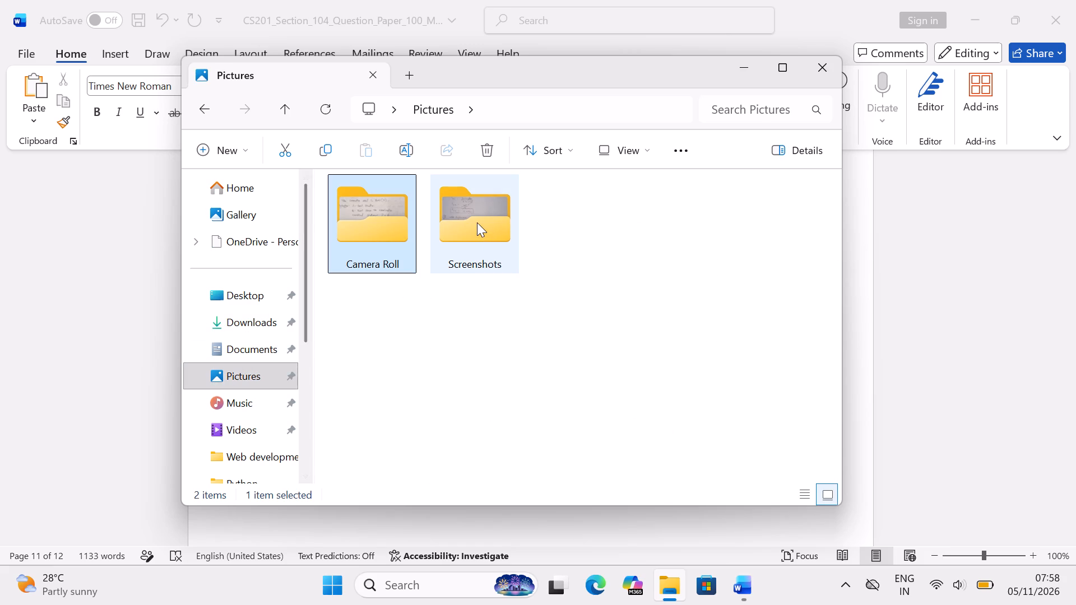
pyautogui.click(477, 222)
pyautogui.click(477, 222)
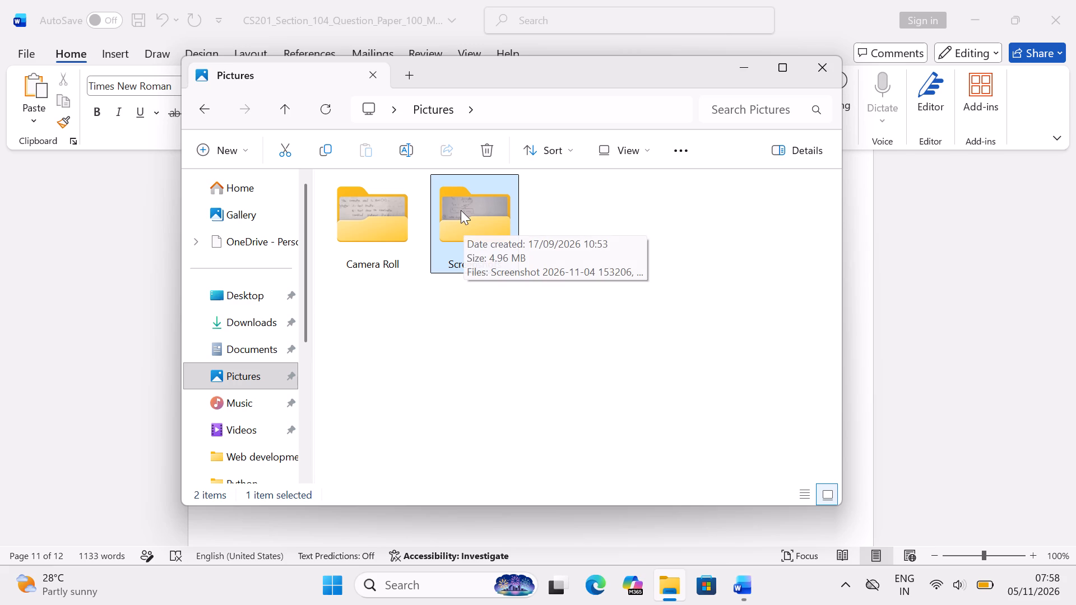
pyautogui.doubleClick(461, 210)
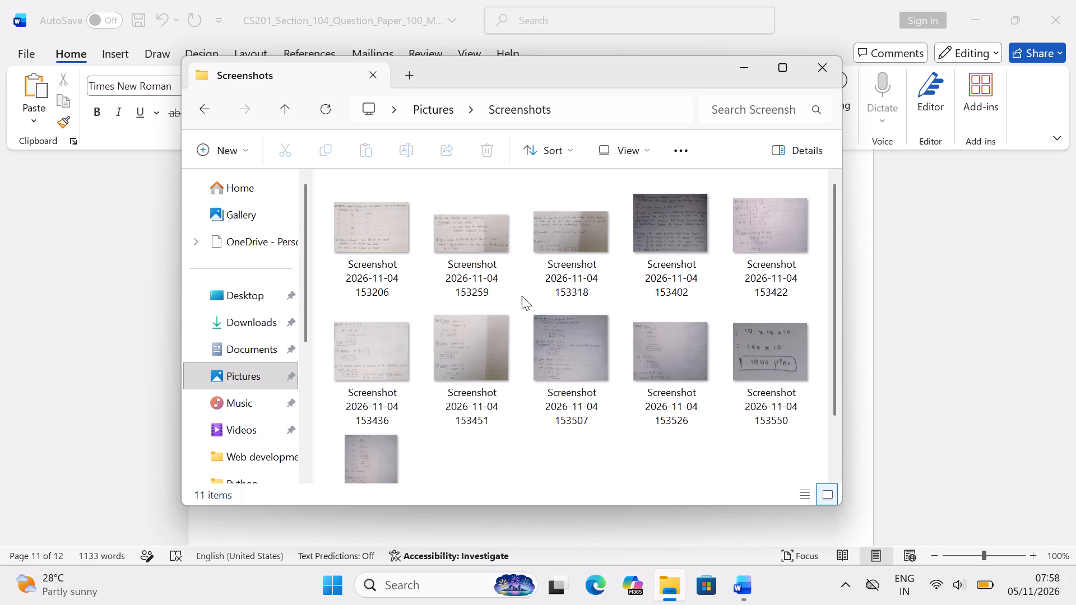
pyautogui.doubleClick(561, 355)
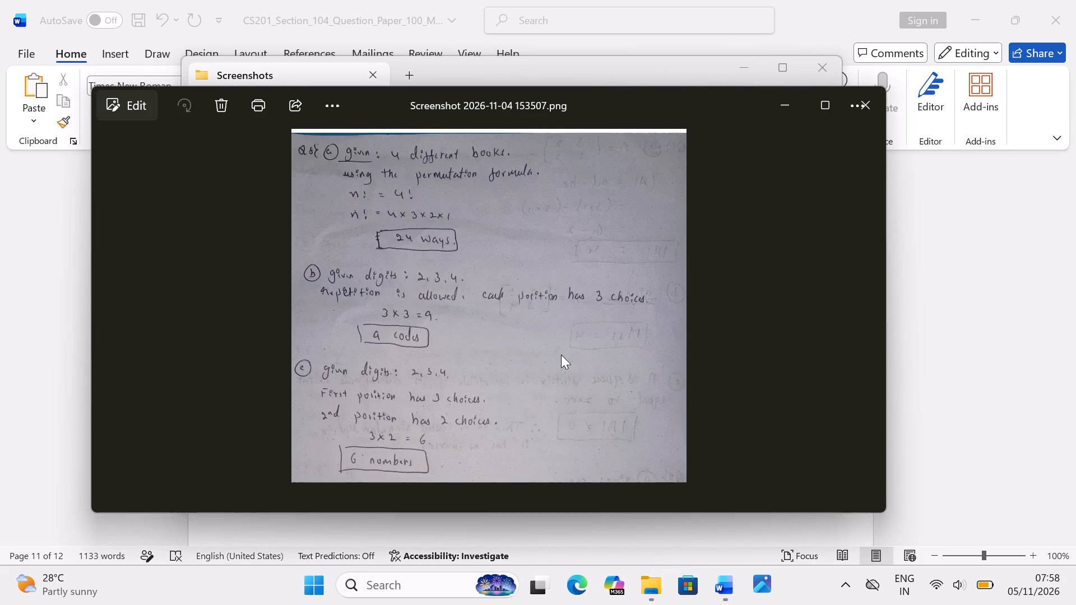
pyautogui.scroll(-1, 585, 268)
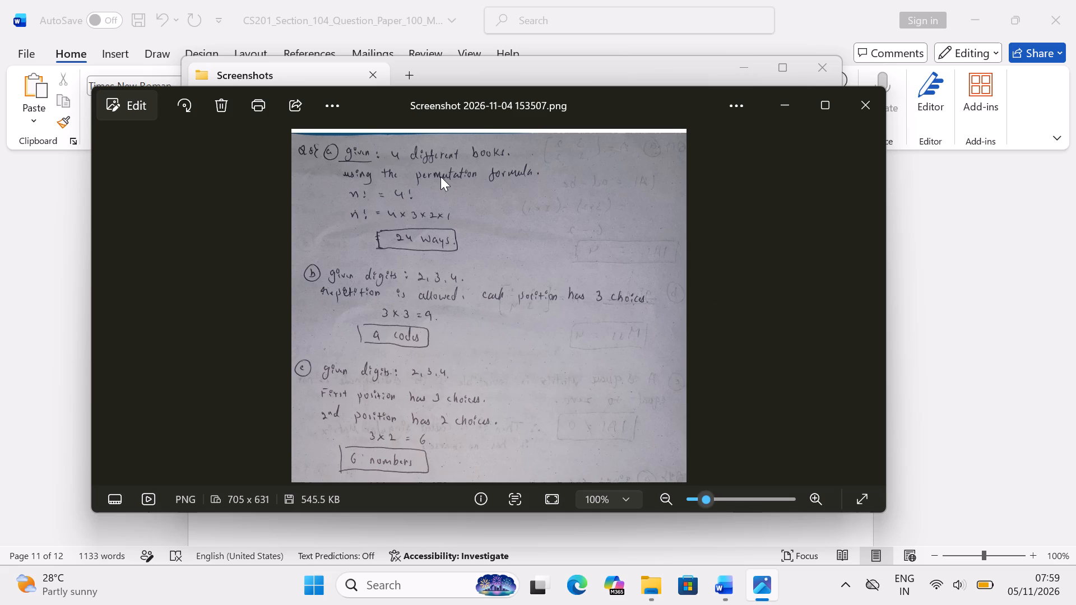
pyautogui.click(342, 113)
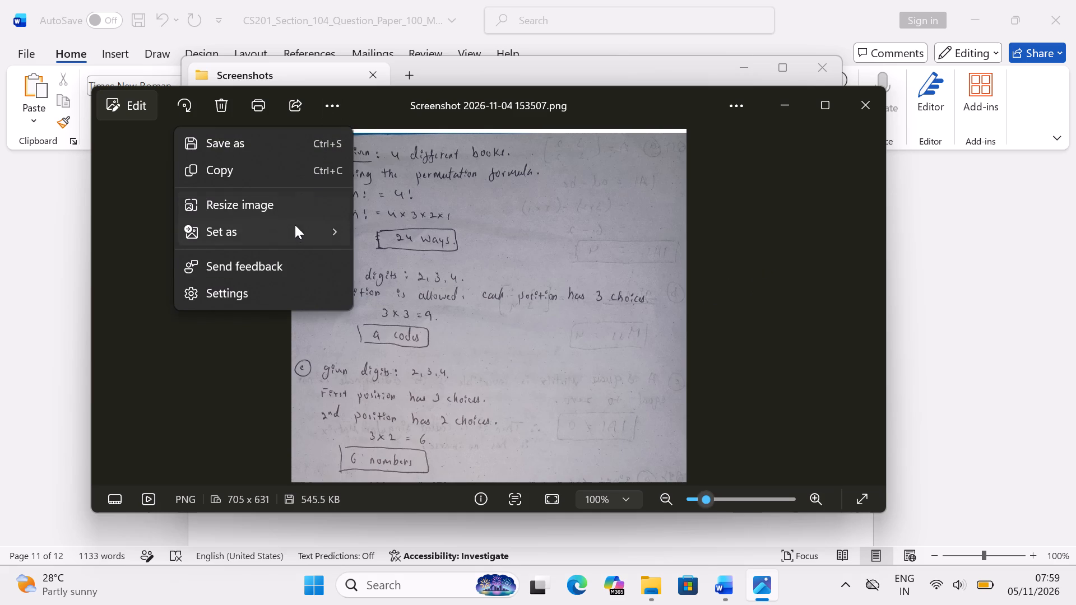
pyautogui.click(294, 171)
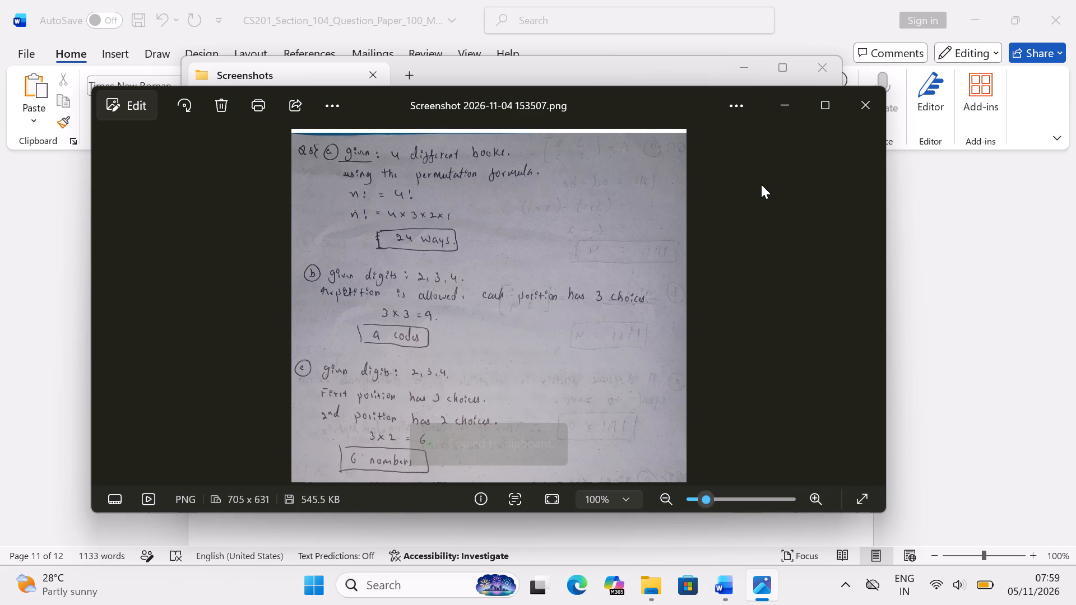
pyautogui.click(866, 100)
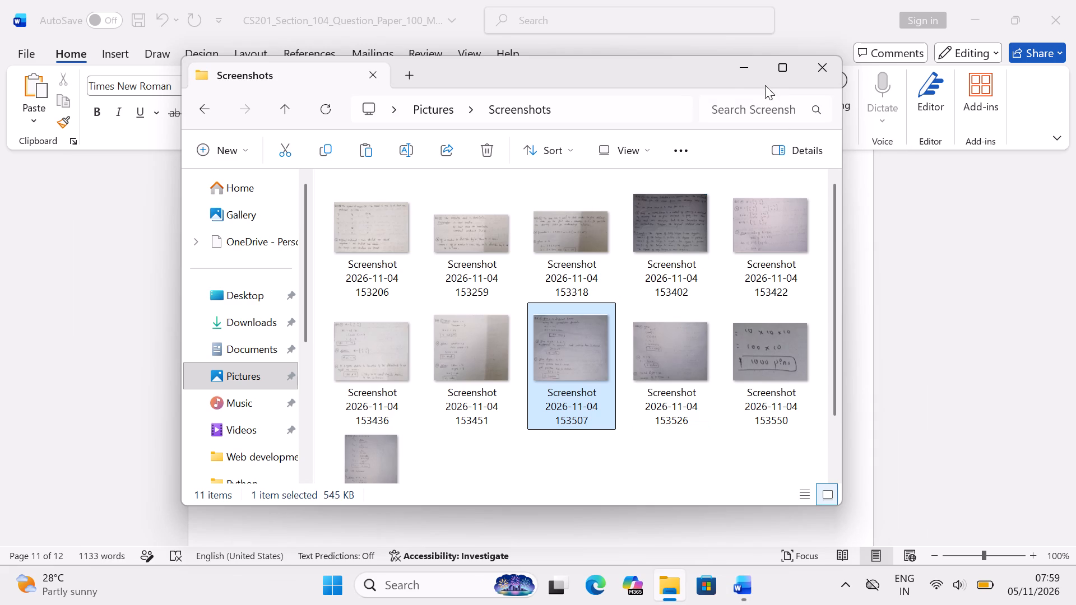
pyautogui.click(744, 72)
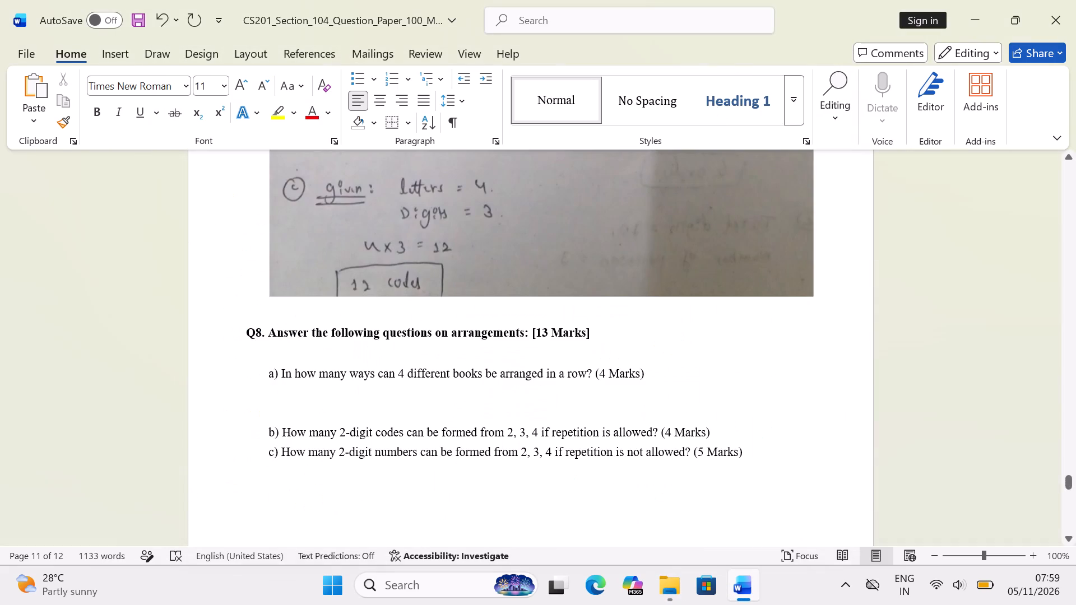
# Dismiss the OneDrive Windows Backup notification covering the document.
pyautogui.scroll(-1, 592, 357)
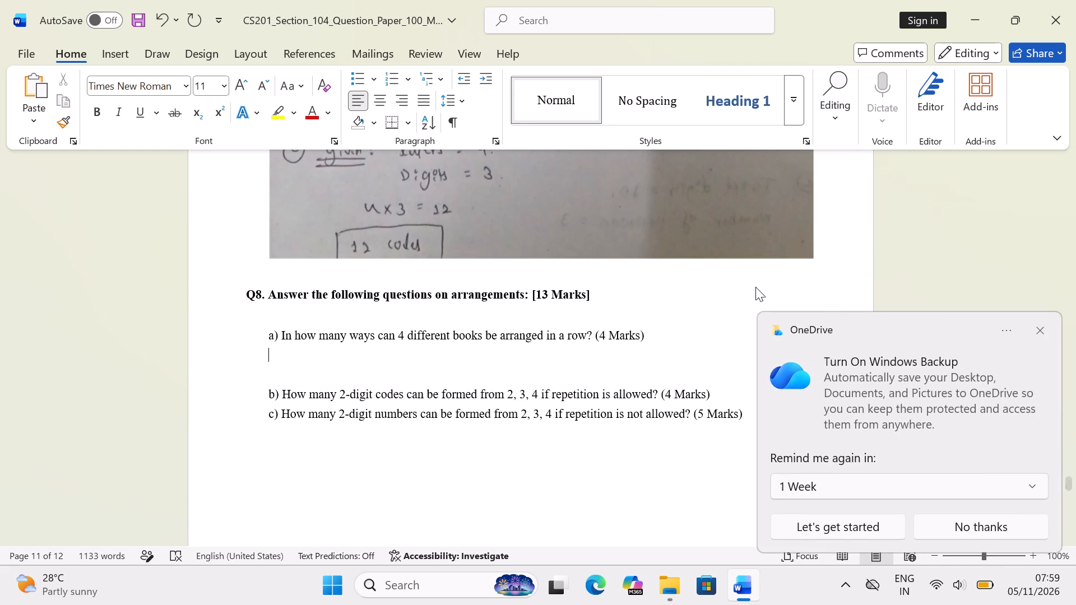
pyautogui.click(1049, 334)
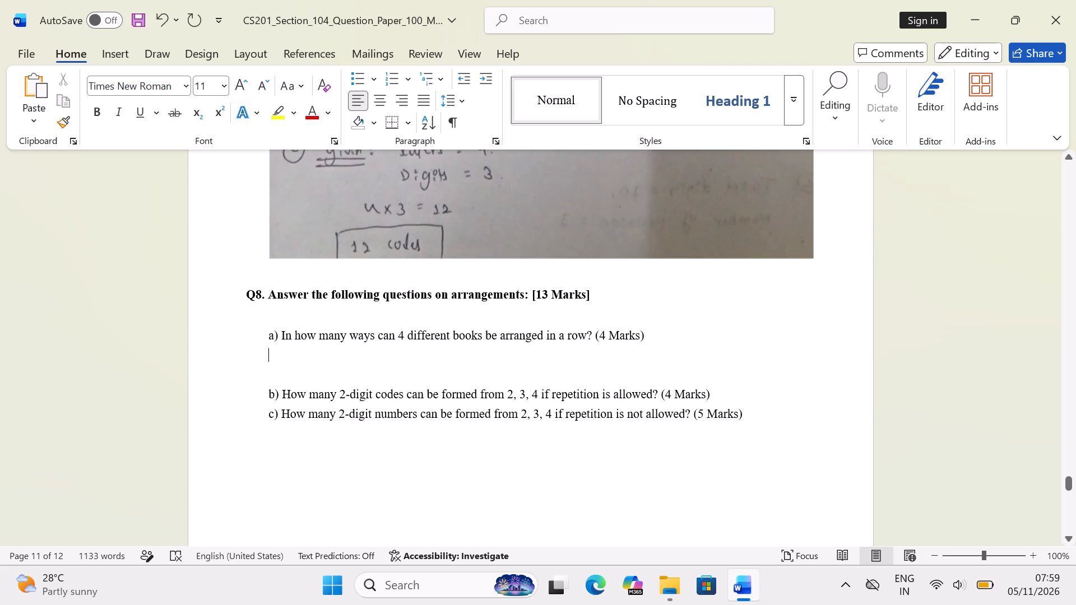
# Paste the copied image of handwritten Q8 answers on the blank line below part a) about arranging 4 books.
pyautogui.hotkey('ctrl', 'v')
# Start cropping the pasted Q8 answers image, taking hold of the crop frame at the image's lower-right corner.
pyautogui.scroll(1, 428, 355)
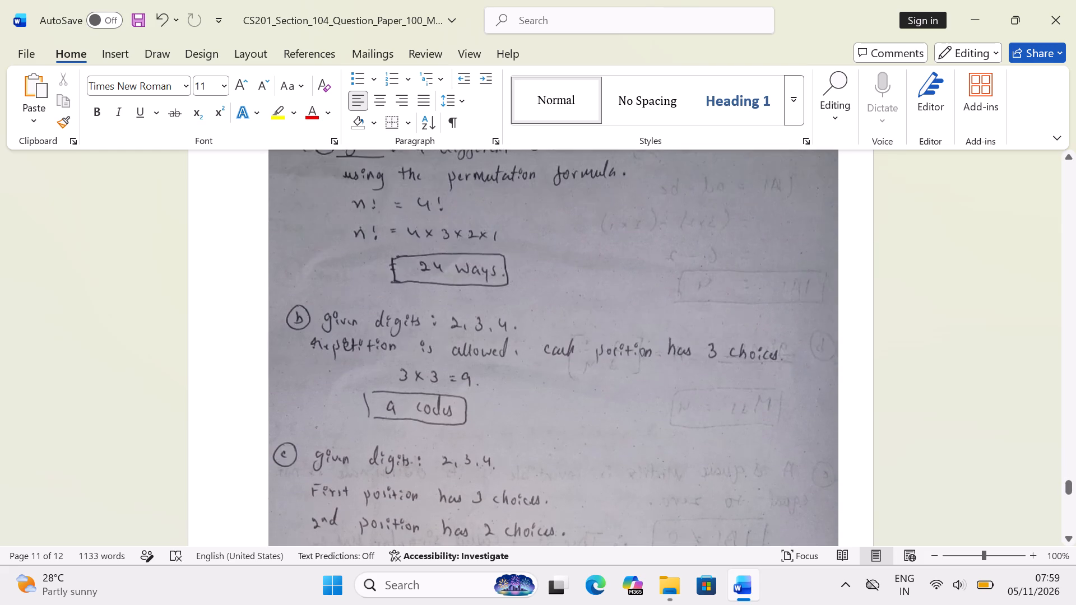
pyautogui.scroll(2, 428, 355)
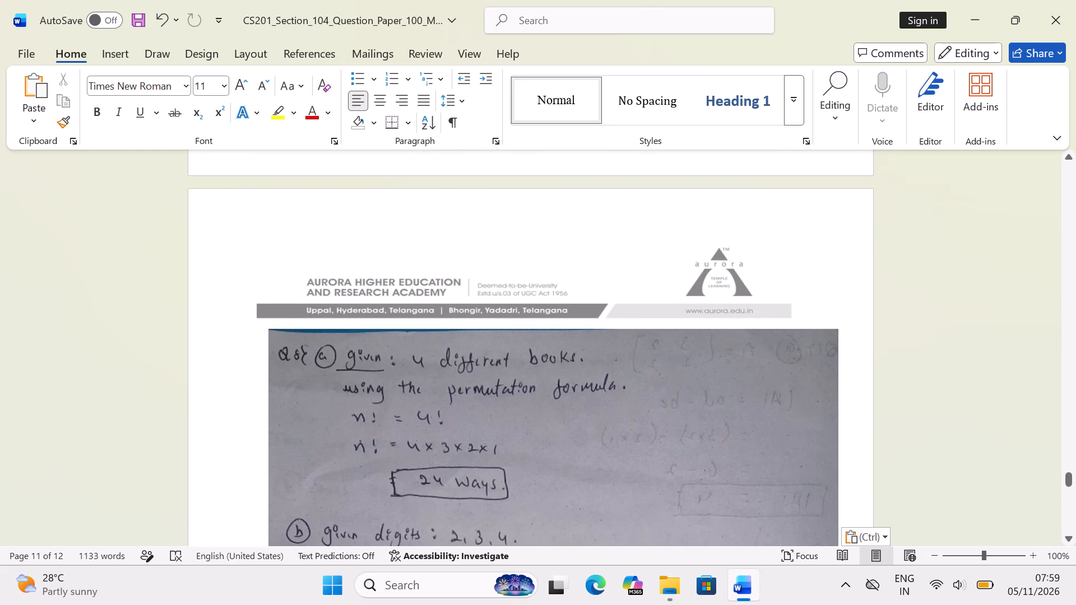
pyautogui.click(524, 385)
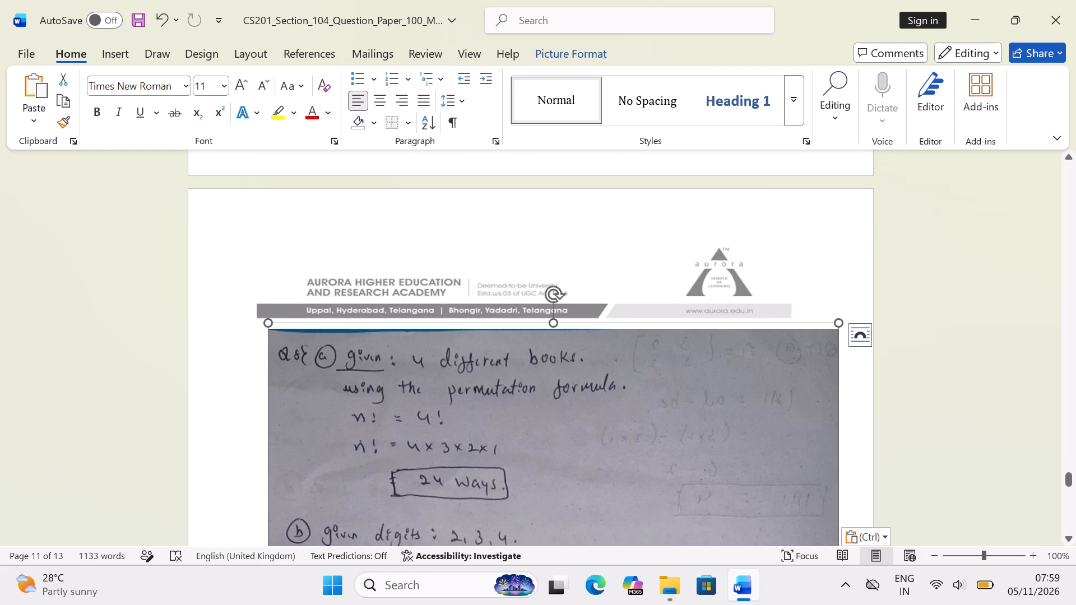
pyautogui.rightClick(684, 381)
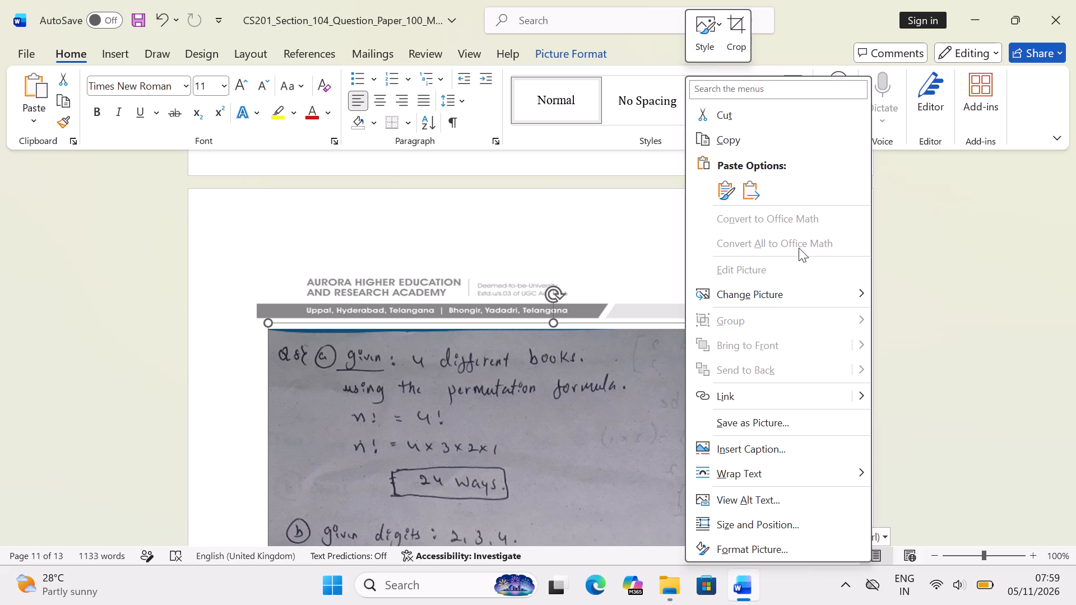
pyautogui.click(739, 25)
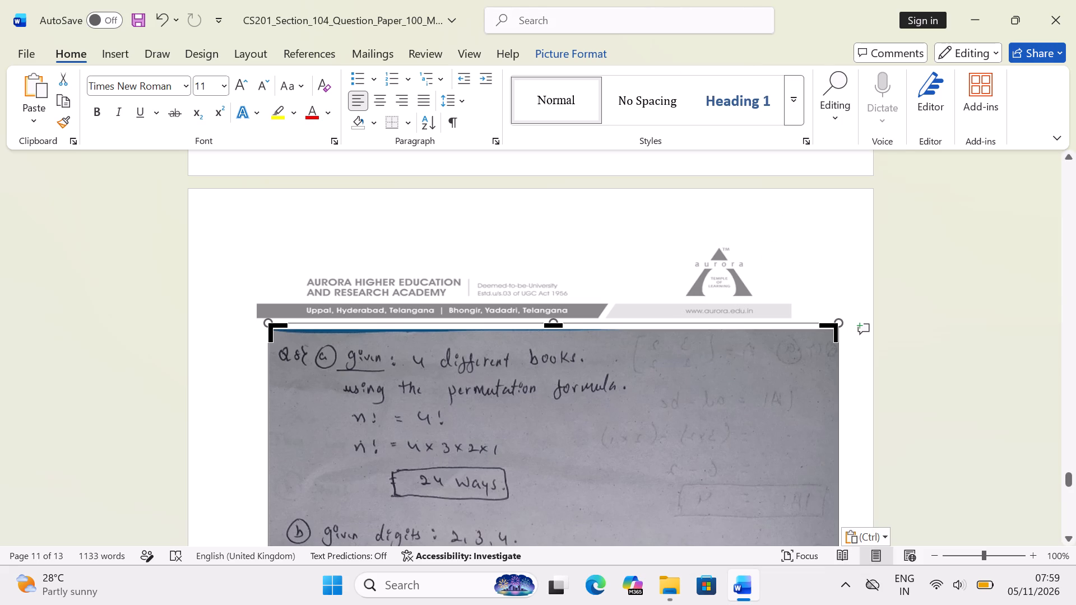
pyautogui.scroll(-1, 614, 387)
pyautogui.scroll(-5, 815, 341)
pyautogui.scroll(-3, 870, 374)
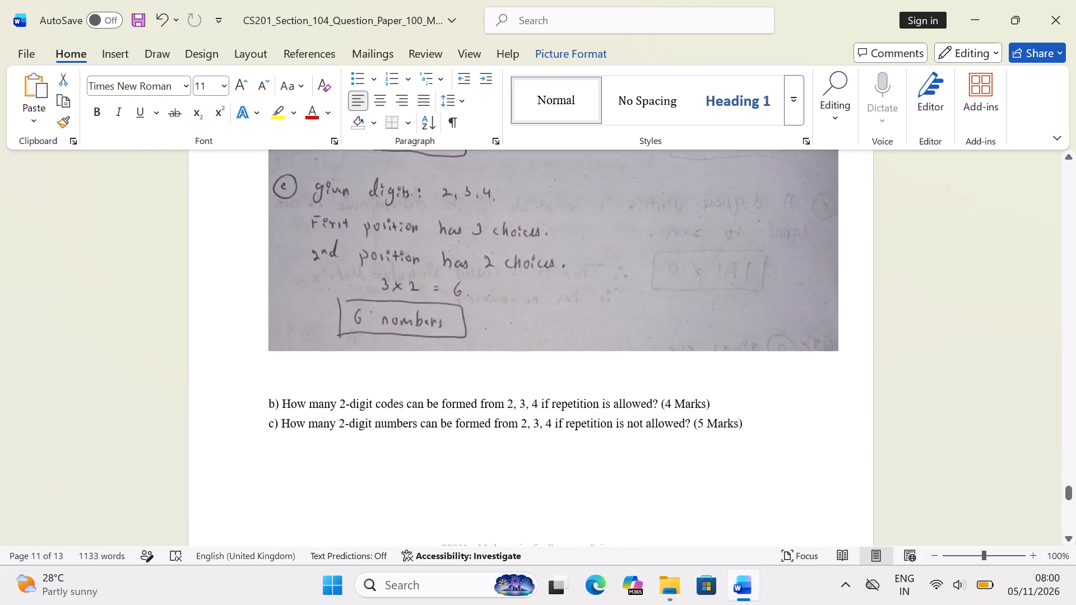
pyautogui.scroll(-2, 870, 374)
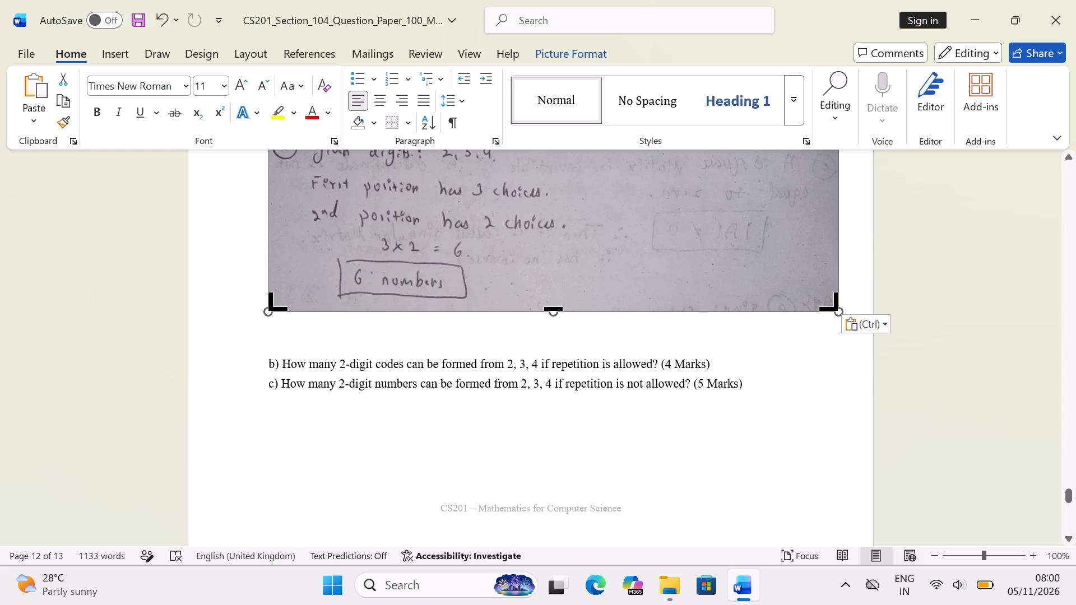
pyautogui.click(824, 302)
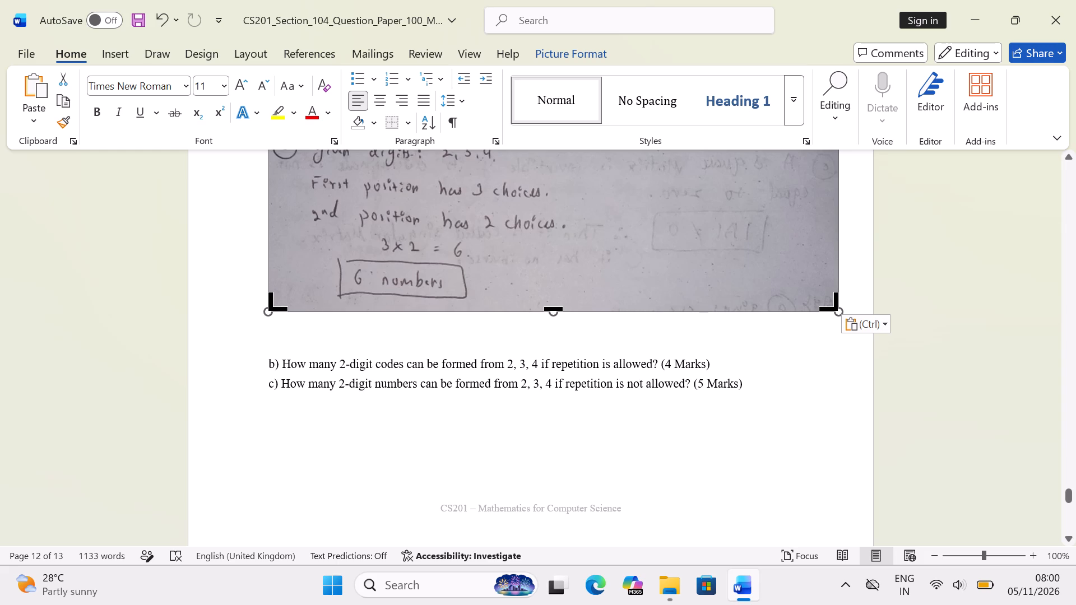
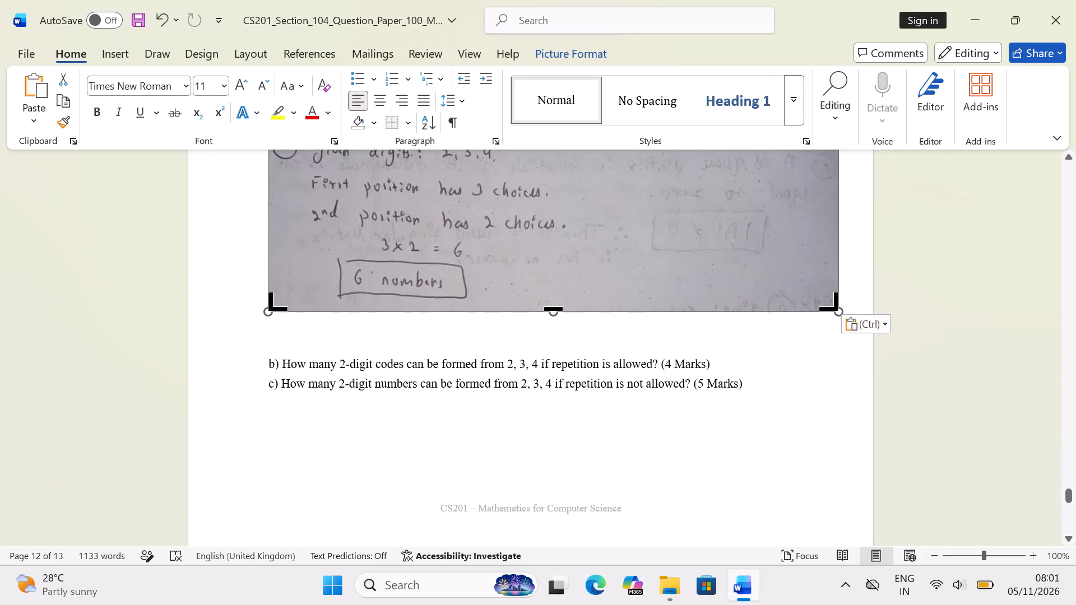
# Crop the pasted Q8 image below the 9 codes result, trimming its top and side edges and keeping answers a) and b).
pyautogui.scroll(1, 959, 301)
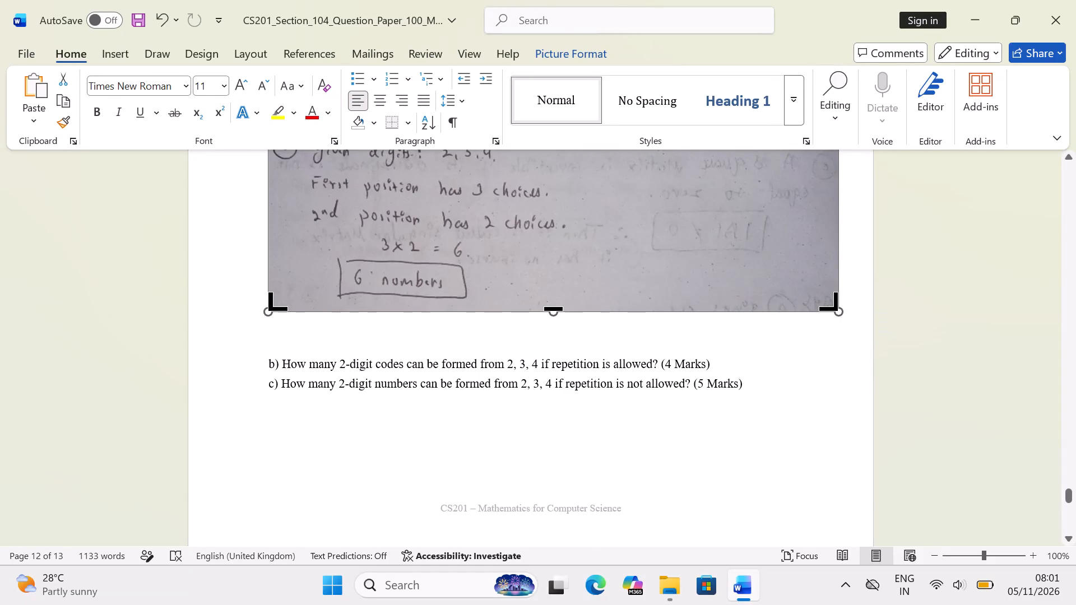
pyautogui.scroll(3, 959, 301)
pyautogui.scroll(-1, 959, 301)
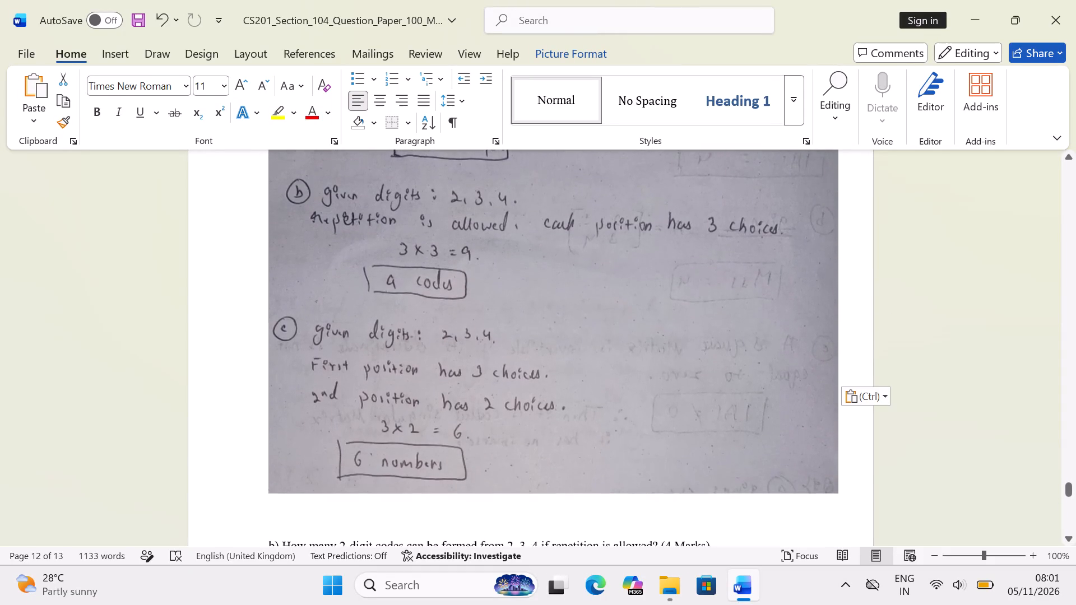
pyautogui.scroll(-1, 959, 301)
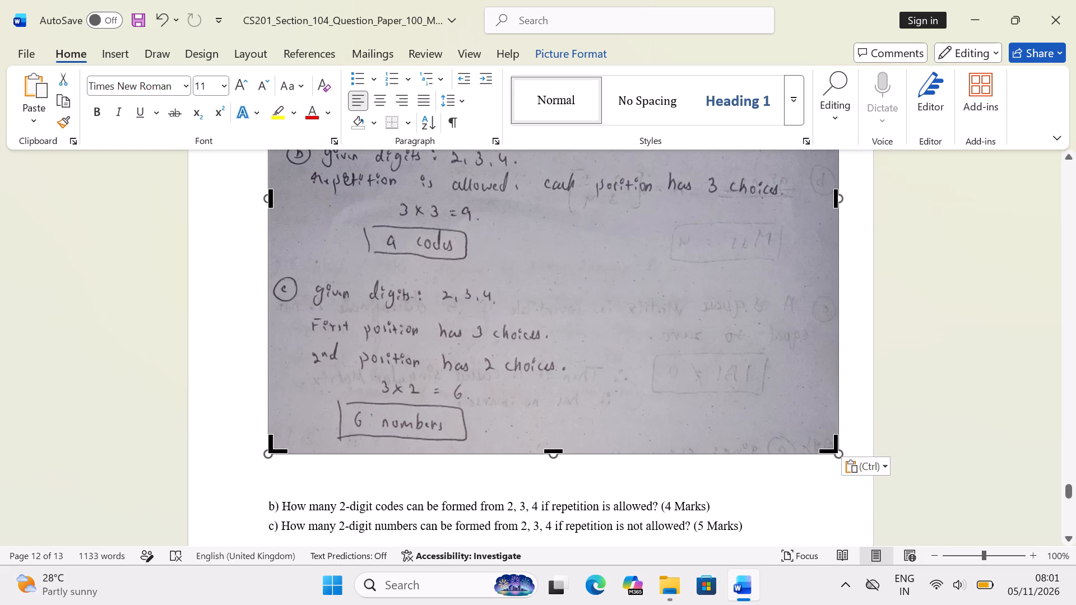
pyautogui.rightClick(834, 445)
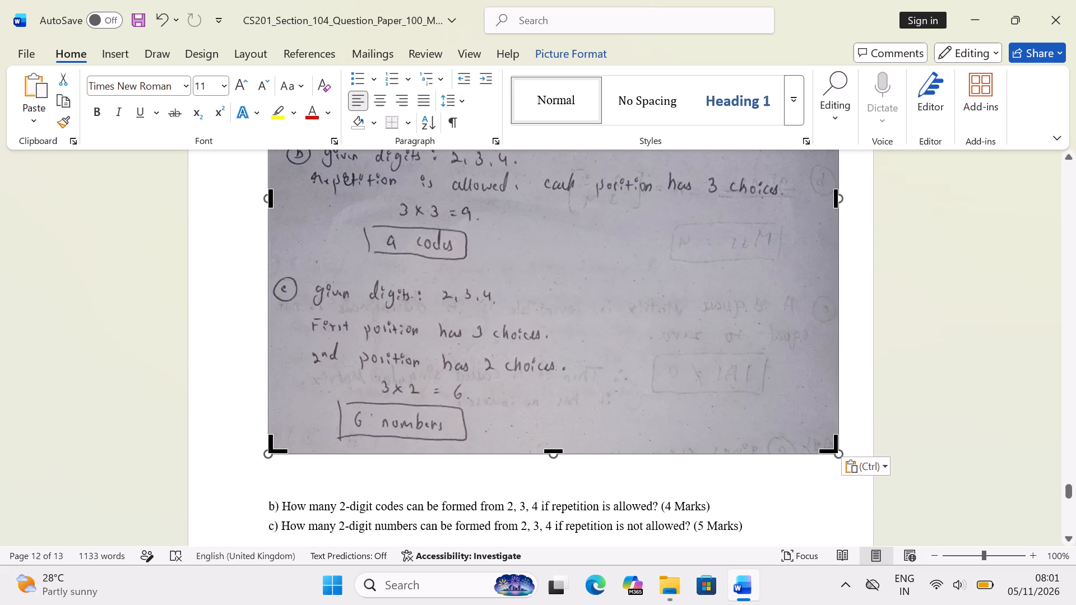
pyautogui.rightClick(834, 445)
pyautogui.click(834, 445)
pyautogui.moveTo(834, 445); pyautogui.dragTo(786, 397)
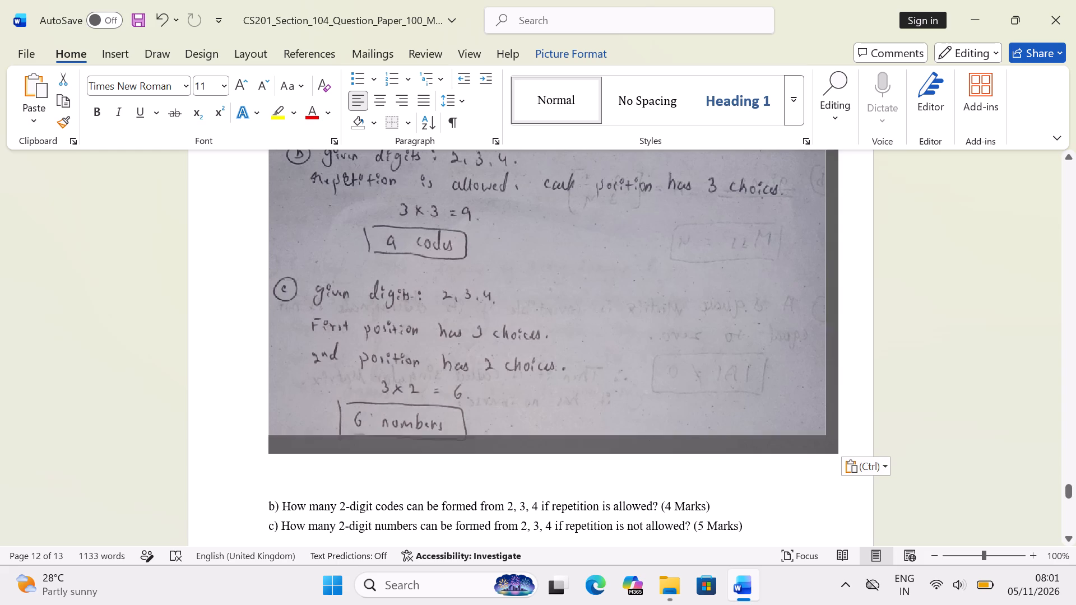
pyautogui.moveTo(786, 397); pyautogui.dragTo(818, 254)
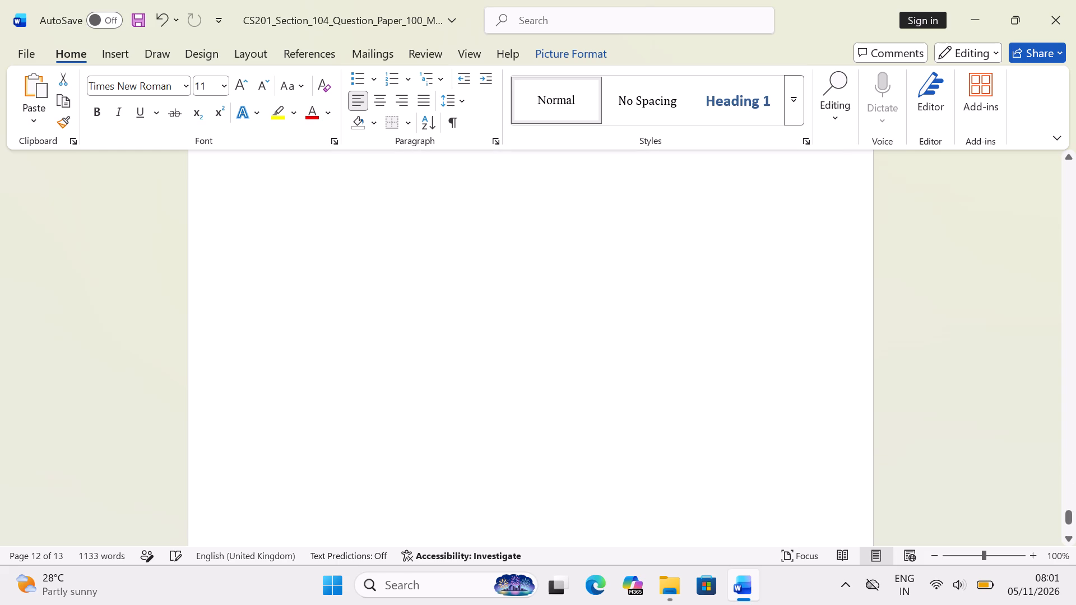
pyautogui.scroll(6, 811, 258)
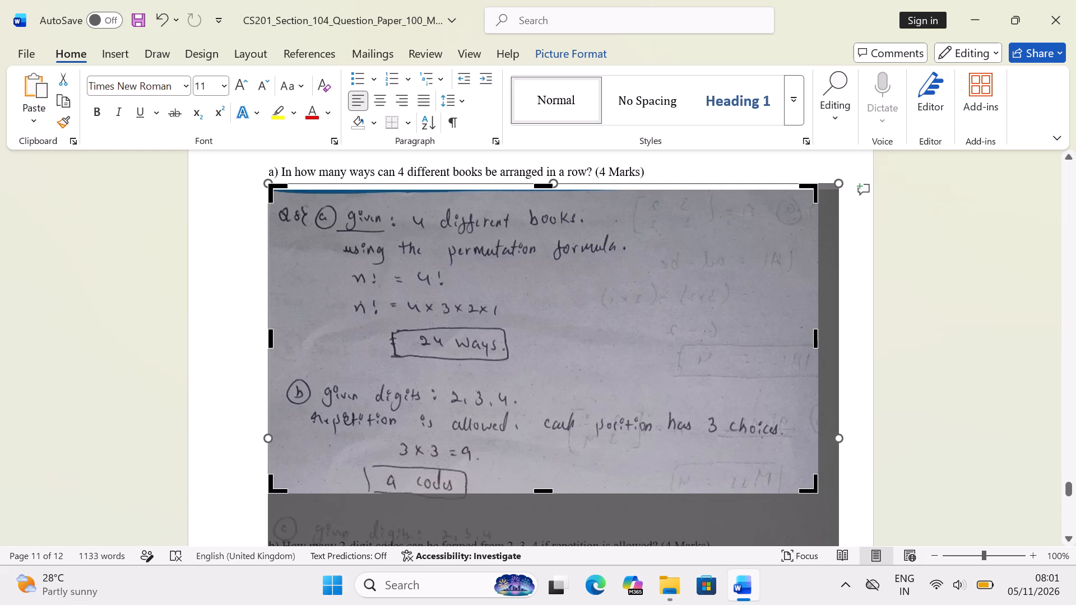
pyautogui.moveTo(802, 479); pyautogui.dragTo(794, 449)
pyautogui.moveTo(795, 458); pyautogui.dragTo(798, 466)
pyautogui.moveTo(800, 469); pyautogui.dragTo(808, 490)
pyautogui.click(810, 492)
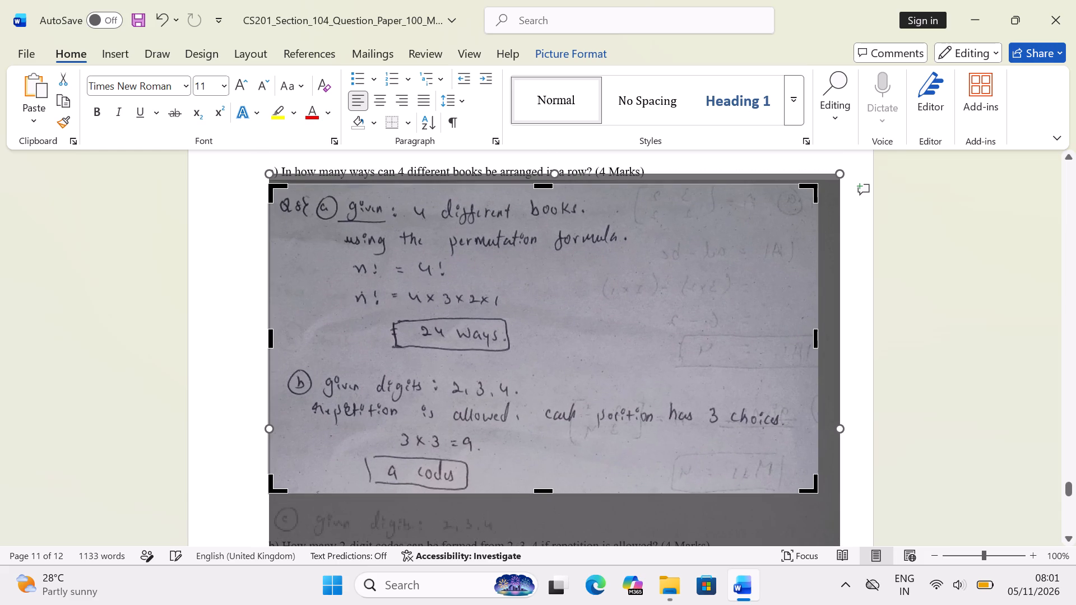
pyautogui.click(801, 483)
pyautogui.moveTo(793, 476); pyautogui.dragTo(786, 469)
pyautogui.click(776, 452)
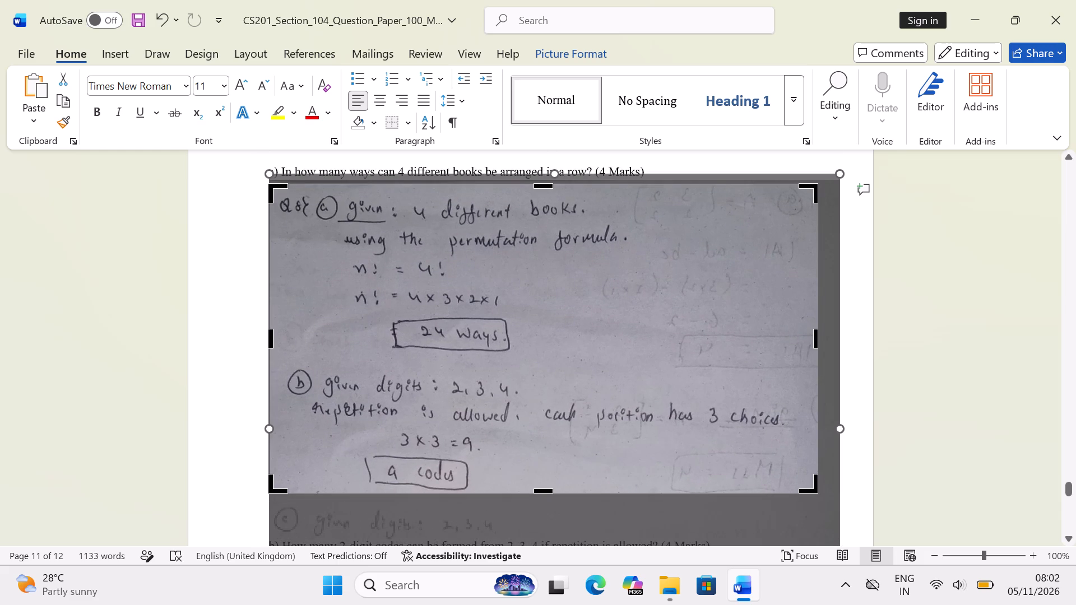
pyautogui.click(868, 402)
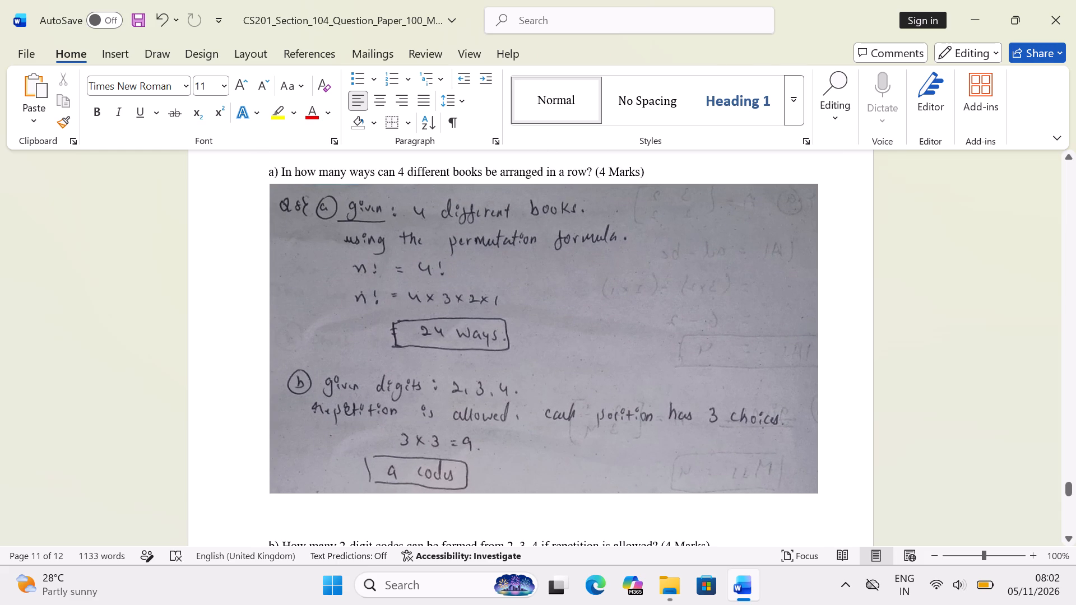
# Crop the image under question a) further so it ends just below the boxed 24 ways result.
pyautogui.rightClick(814, 490)
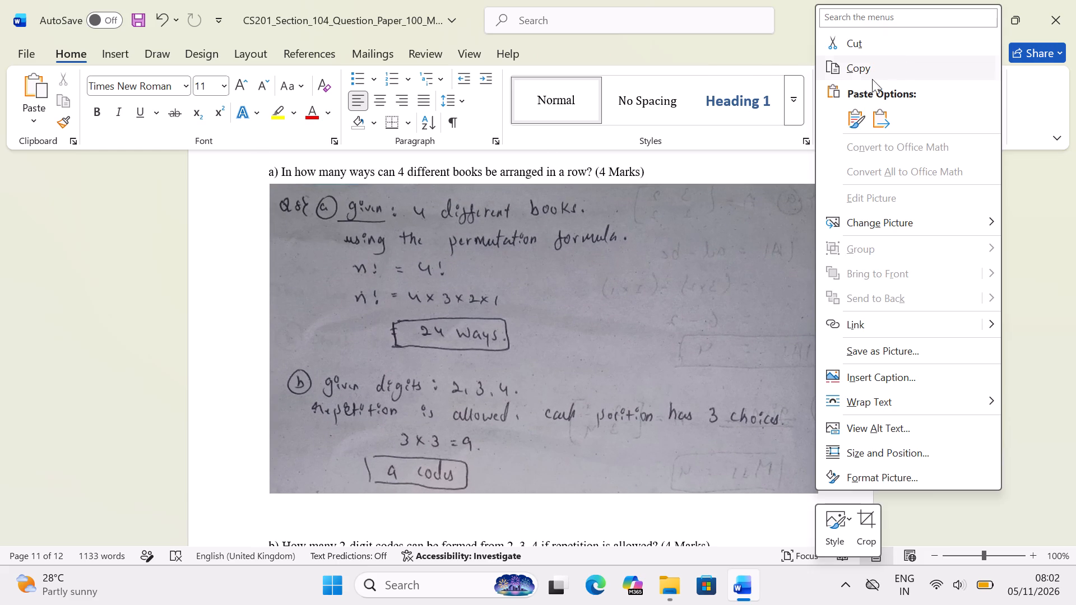
pyautogui.click(760, 349)
pyautogui.rightClick(760, 349)
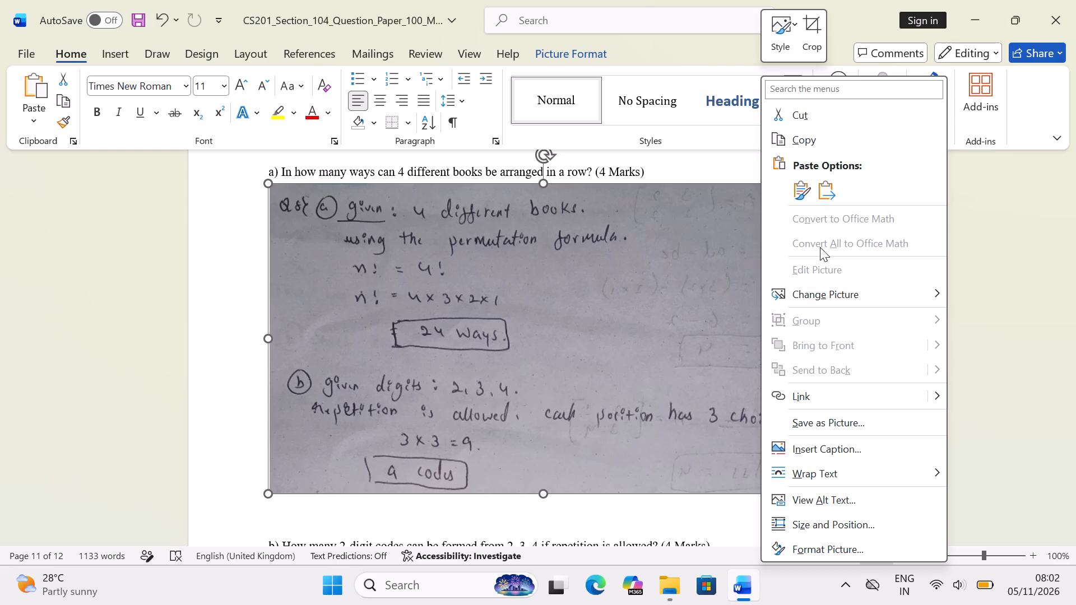
pyautogui.click(809, 40)
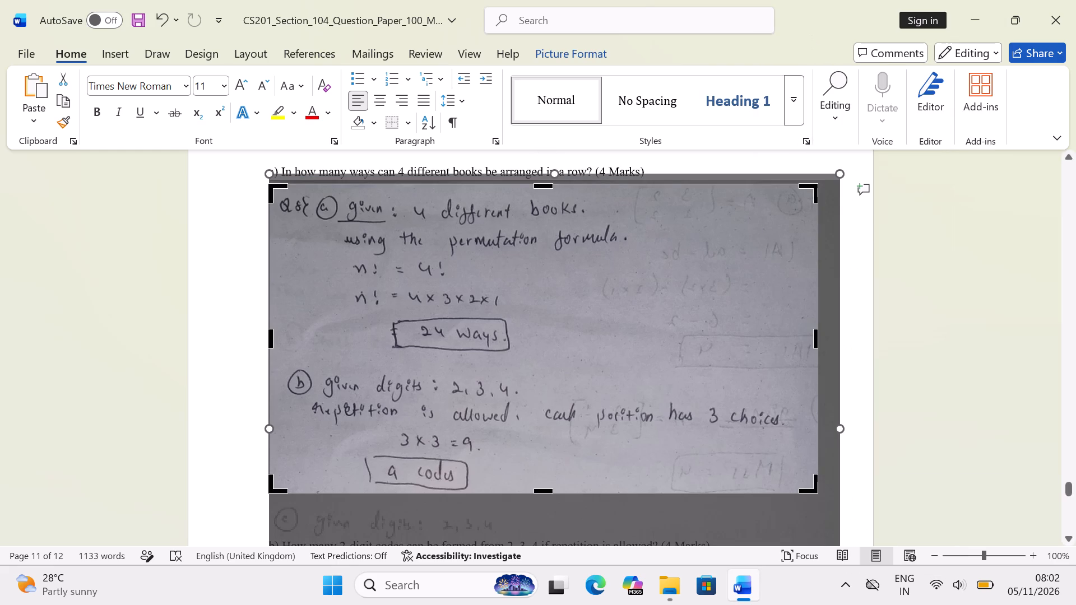
pyautogui.moveTo(816, 488); pyautogui.dragTo(830, 379)
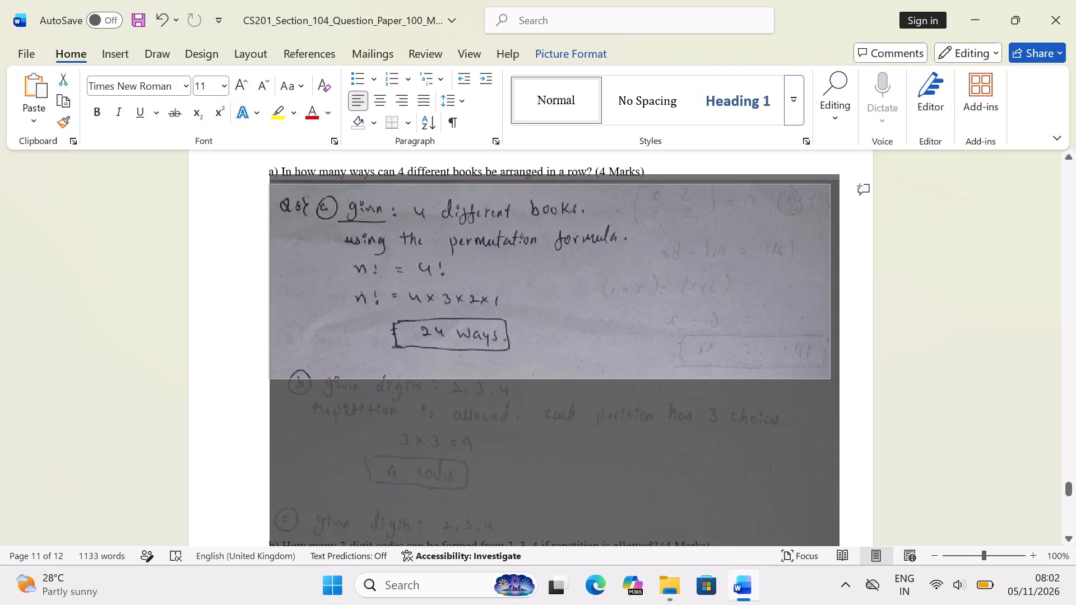
pyautogui.moveTo(830, 379); pyautogui.dragTo(833, 356)
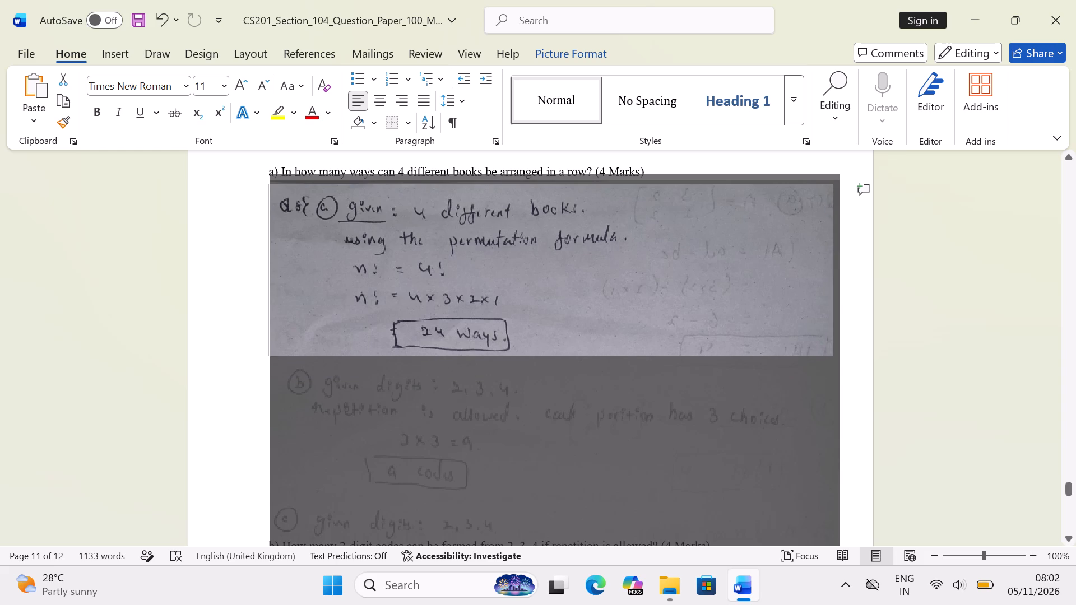
pyautogui.moveTo(833, 356); pyautogui.dragTo(834, 360)
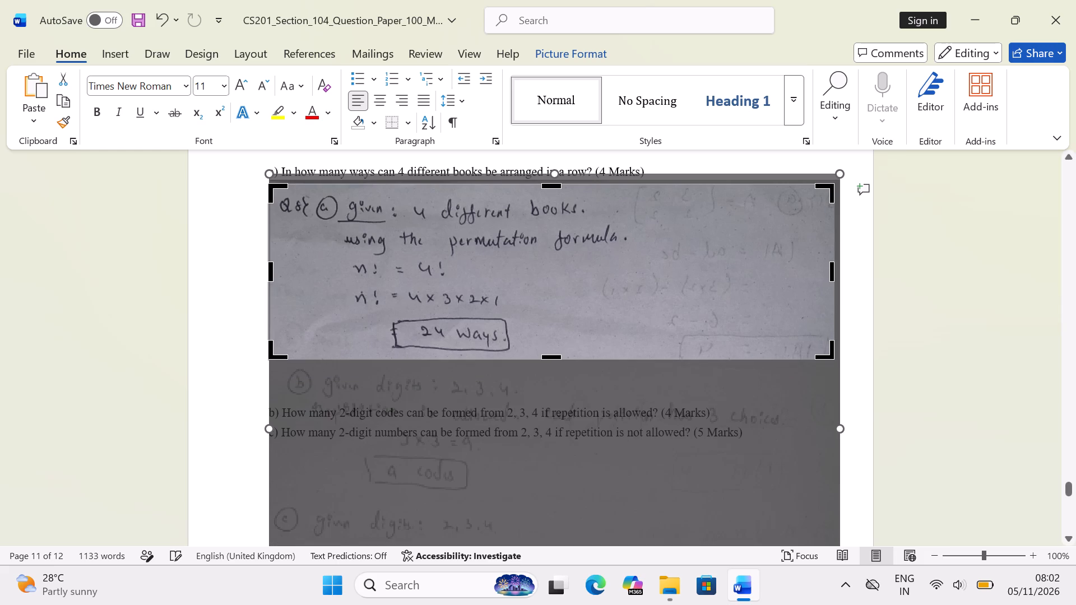
pyautogui.scroll(1, 721, 296)
pyautogui.click(856, 442)
# Delete the blank line between the cropped a) answer image and question b).
pyautogui.scroll(-1, 630, 331)
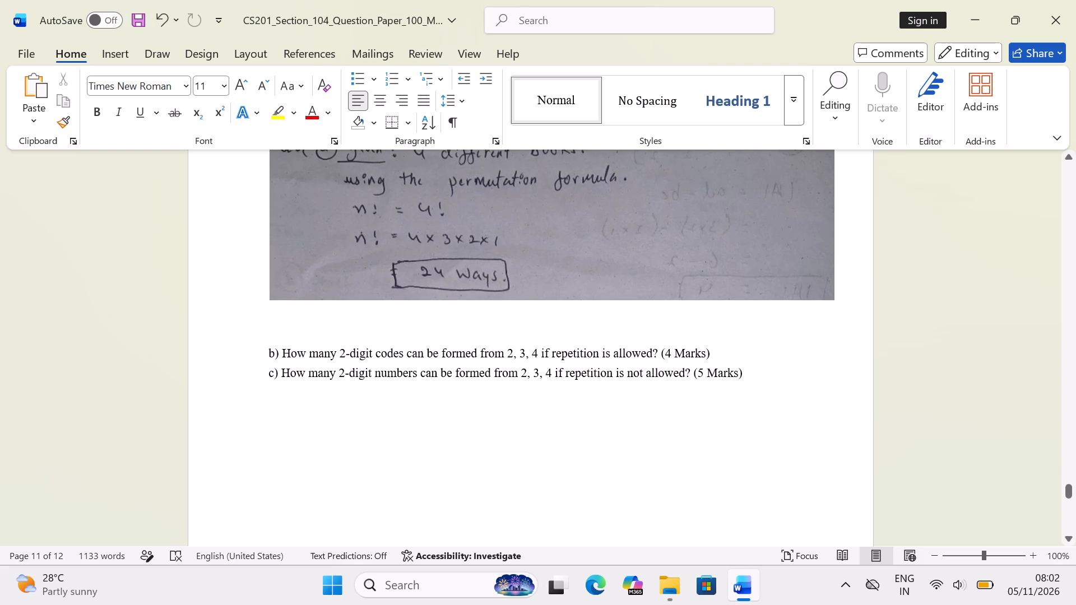
pyautogui.scroll(-1, 630, 331)
pyautogui.click(718, 346)
pyautogui.click(284, 332)
pyautogui.press('BackSpace')
pyautogui.press('BackSpace')
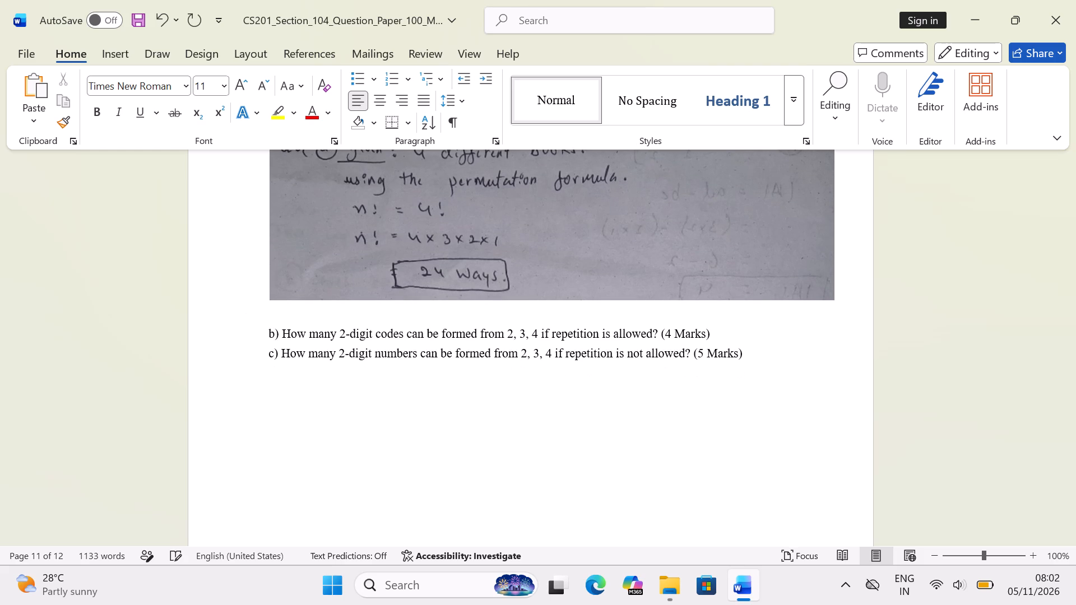
# Add two new lines after question b) and paste the handwritten Q8 answers image there.
pyautogui.click(715, 340)
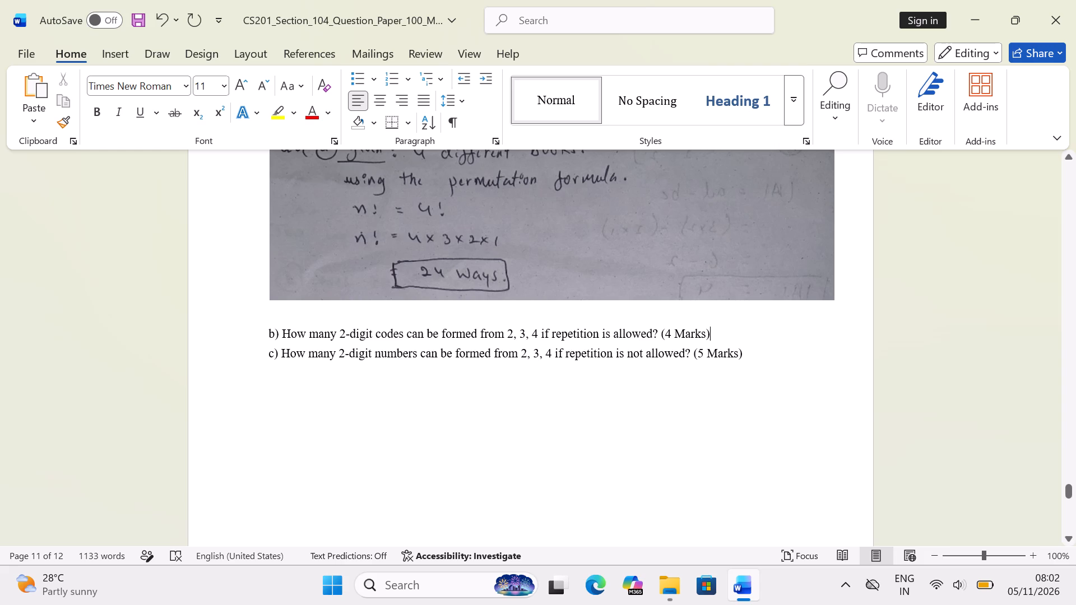
pyautogui.press('Return')
pyautogui.press('Return')
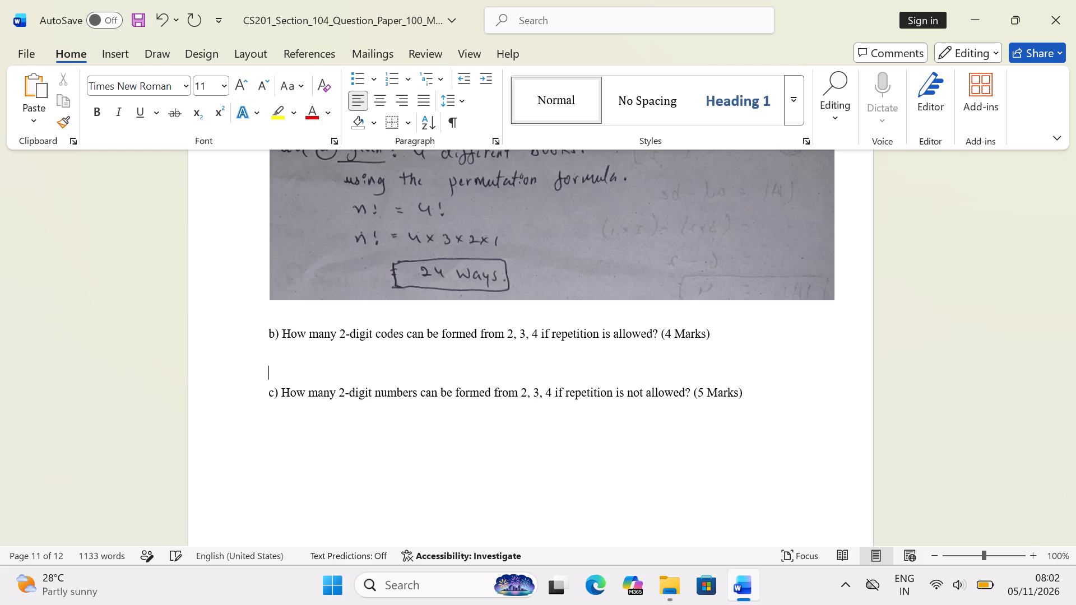
pyautogui.hotkey('ctrl', 'v')
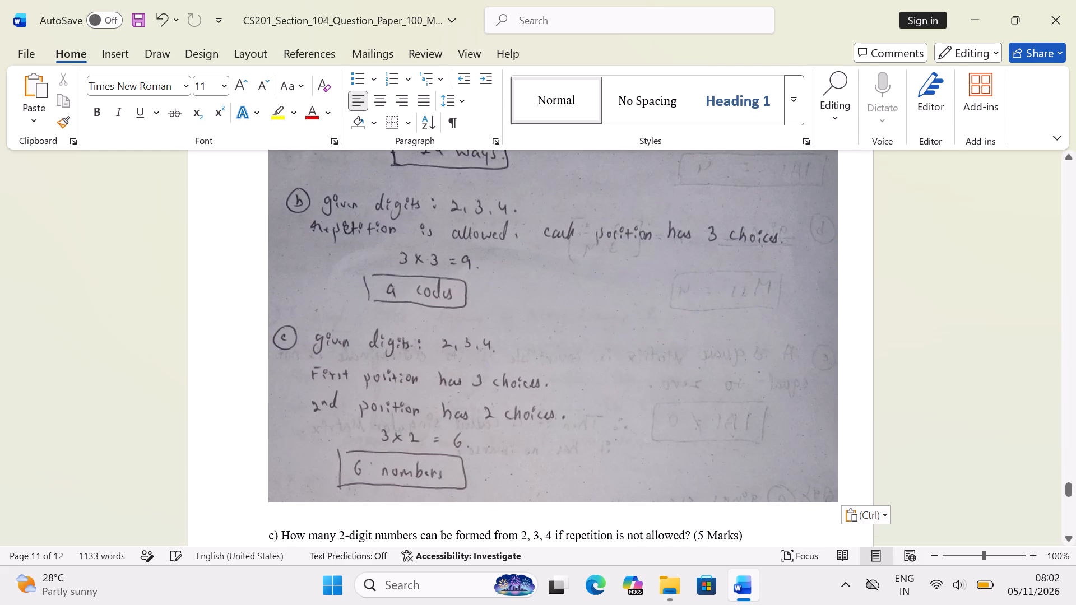
# Crop the image pasted under question b) at top and bottom so only answer b), ending at 9 codes, remains.
pyautogui.scroll(2, 694, 356)
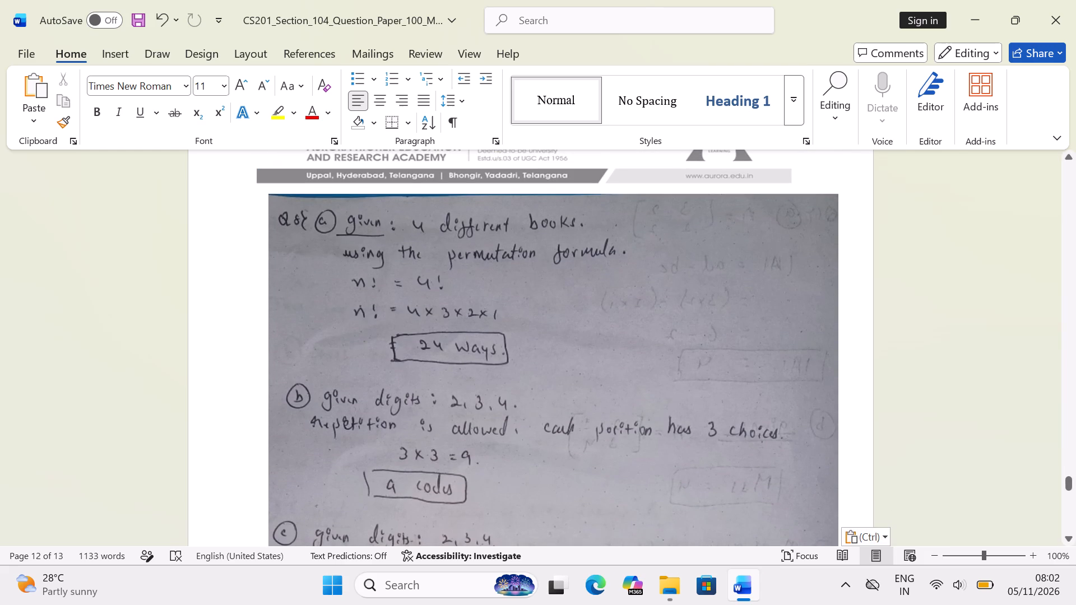
pyautogui.rightClick(711, 328)
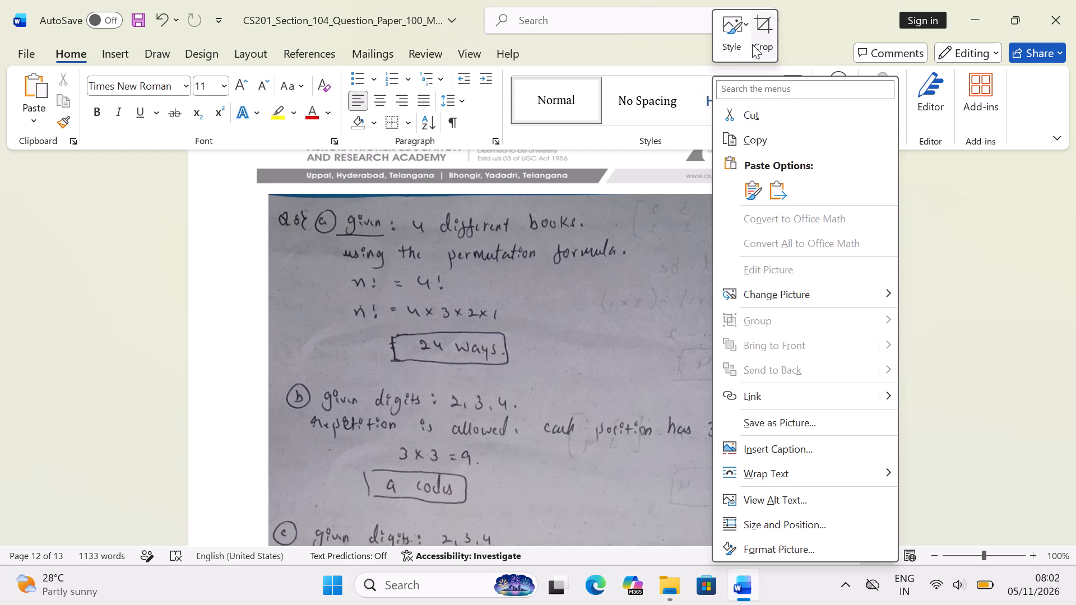
pyautogui.click(756, 42)
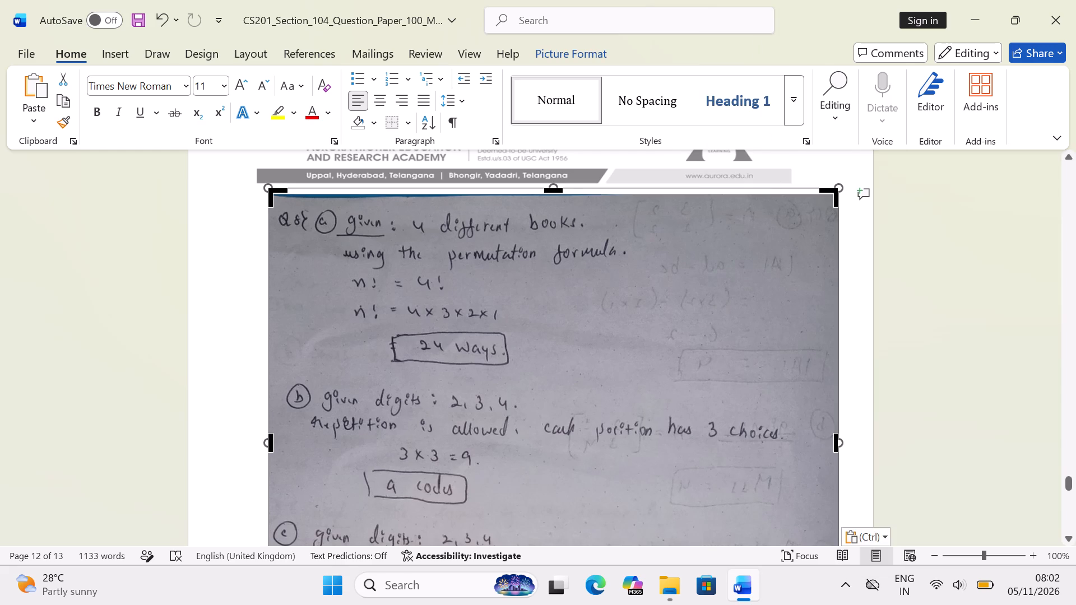
pyautogui.moveTo(830, 194); pyautogui.dragTo(837, 355)
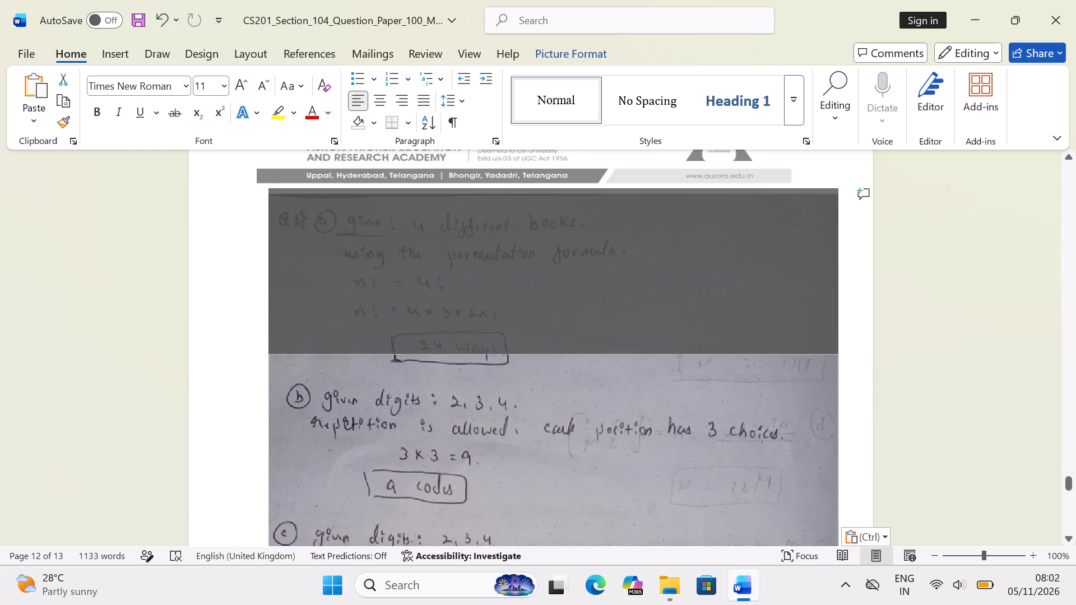
pyautogui.moveTo(837, 355); pyautogui.dragTo(825, 374)
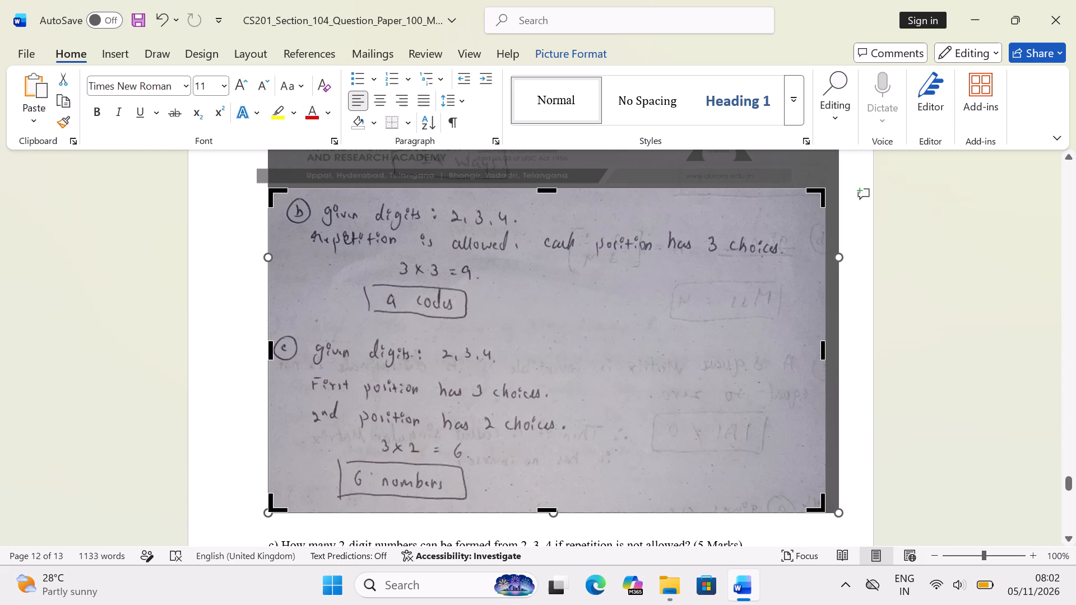
pyautogui.moveTo(819, 510); pyautogui.dragTo(843, 319)
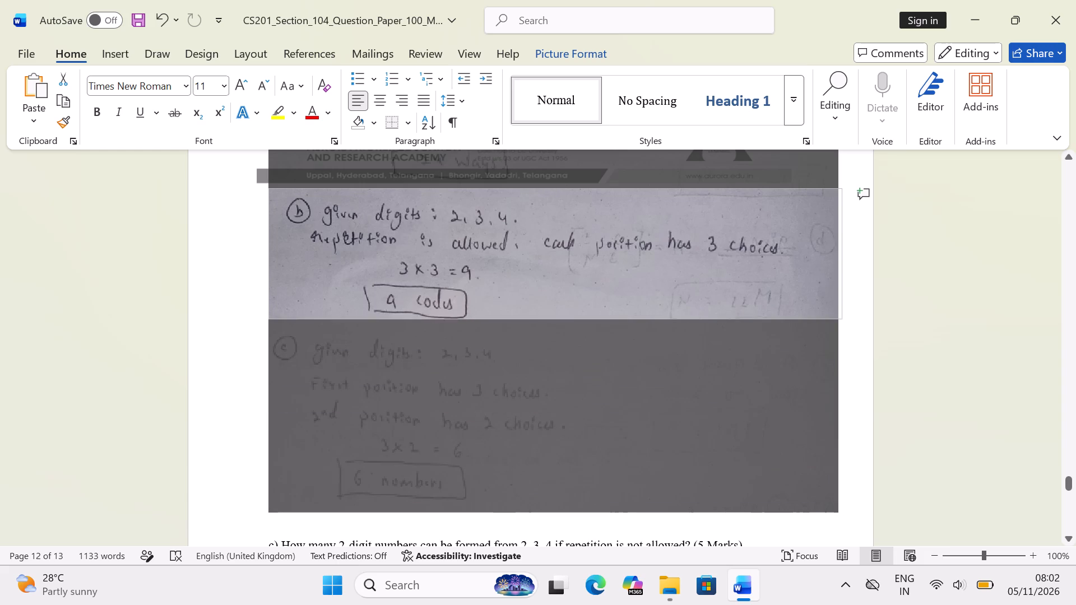
pyautogui.moveTo(843, 319); pyautogui.dragTo(840, 322)
pyautogui.scroll(1, 752, 317)
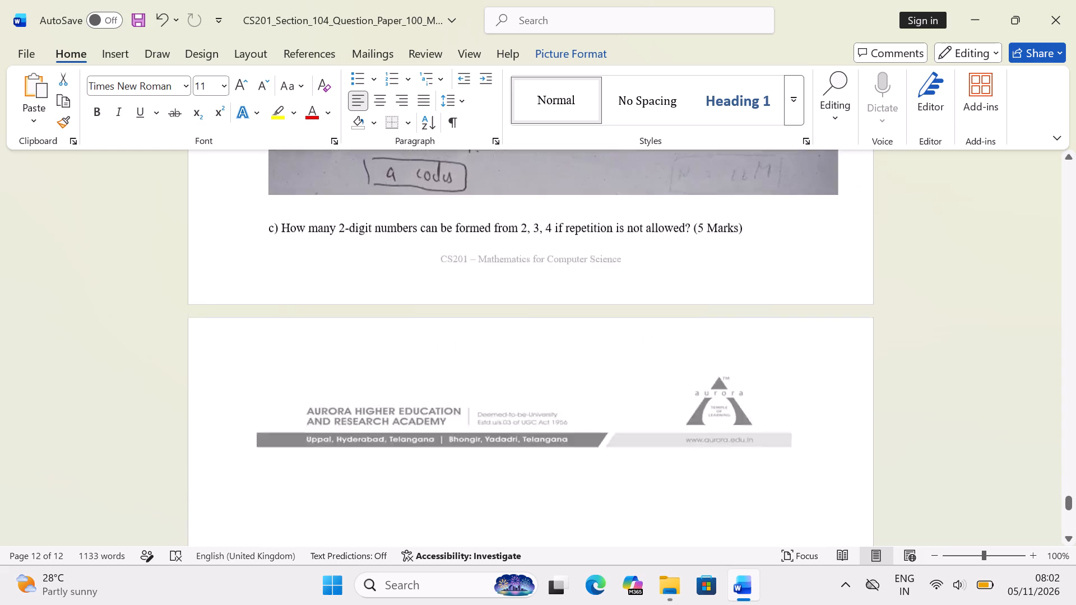
pyautogui.scroll(1, 752, 317)
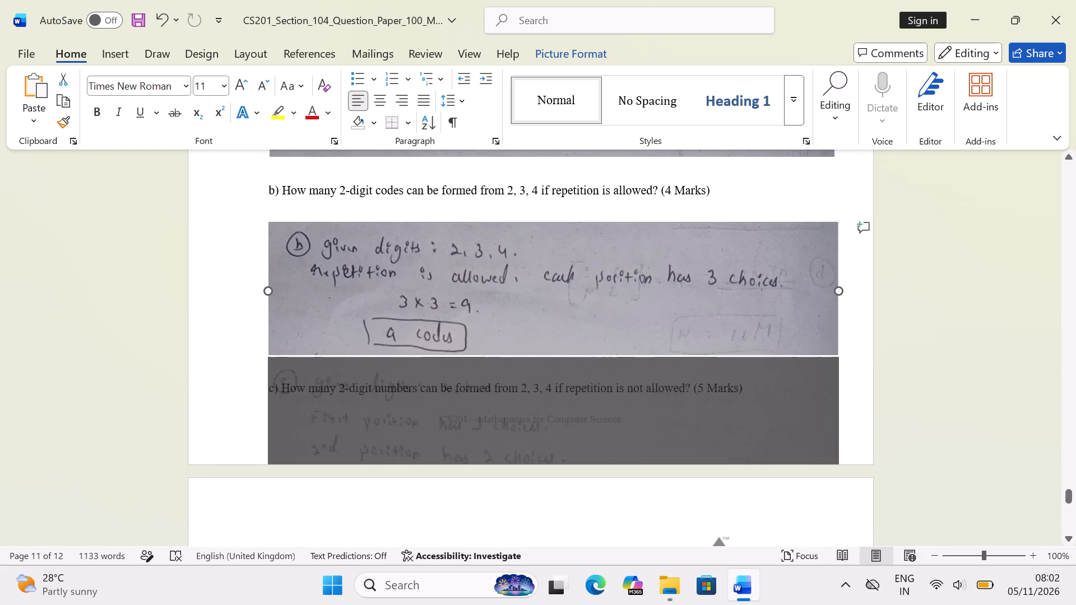
pyautogui.click(810, 511)
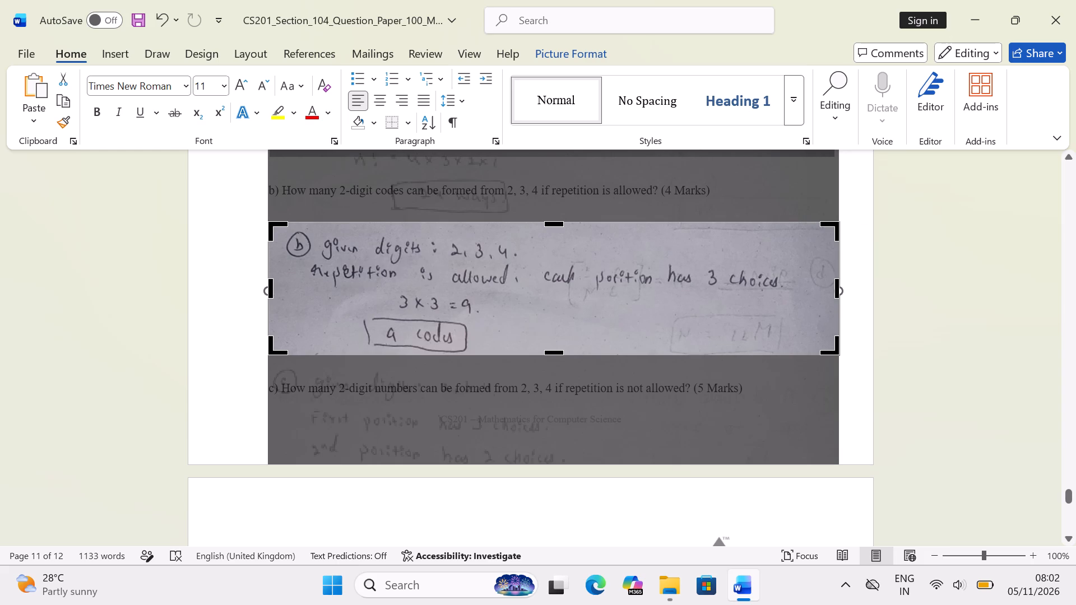
pyautogui.click(760, 401)
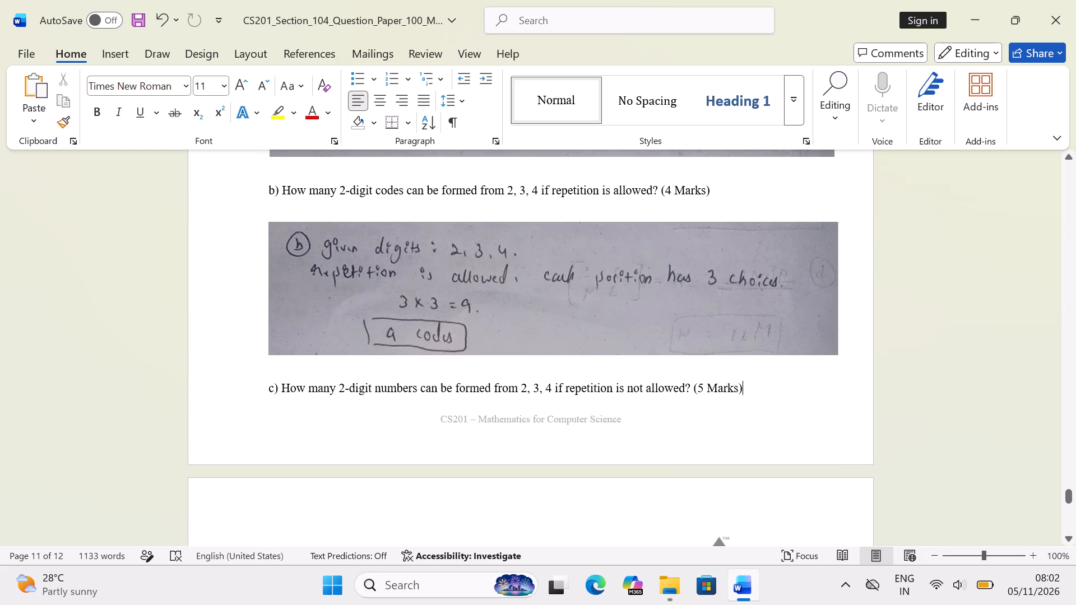
# Insert an extra blank line between the cropped b) answer image and question c).
pyautogui.click(369, 367)
pyautogui.press('Return')
# Add a new line after question c) and paste the handwritten Q8 answers image there.
pyautogui.scroll(-2, 369, 367)
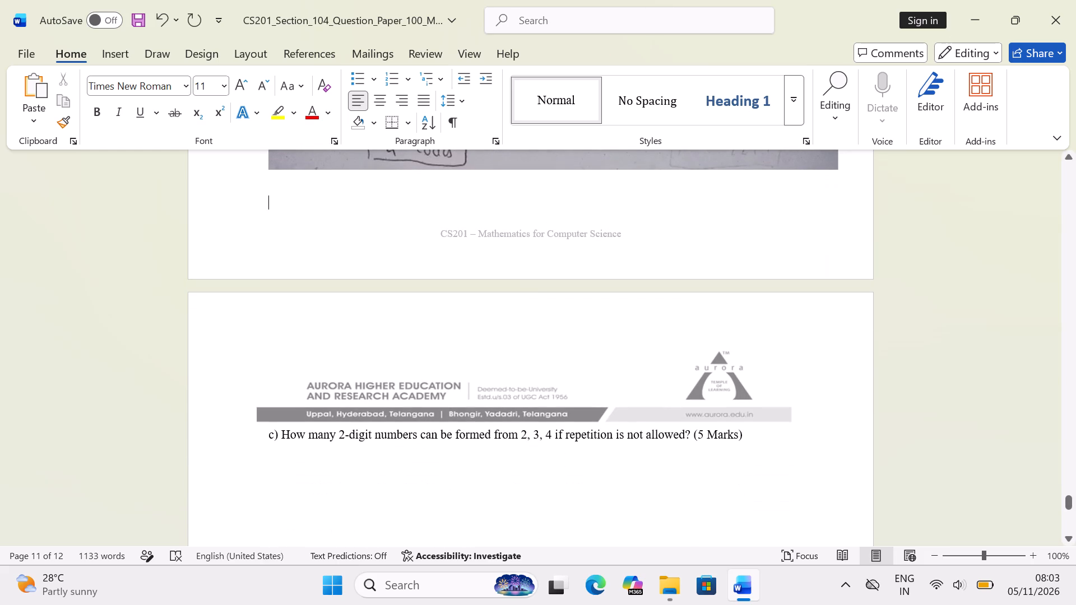
pyautogui.click(763, 443)
pyautogui.press('Return')
pyautogui.hotkey('ctrl', 'v')
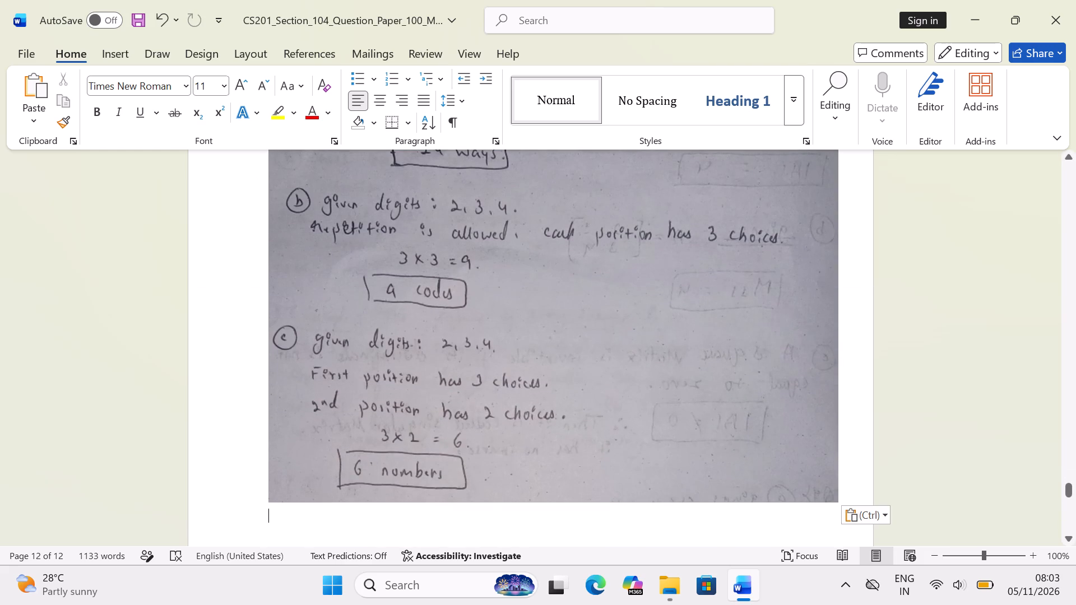
# Crop the top of the image pasted under question c) so only answer c), ending at 6 numbers, remains.
pyautogui.rightClick(545, 416)
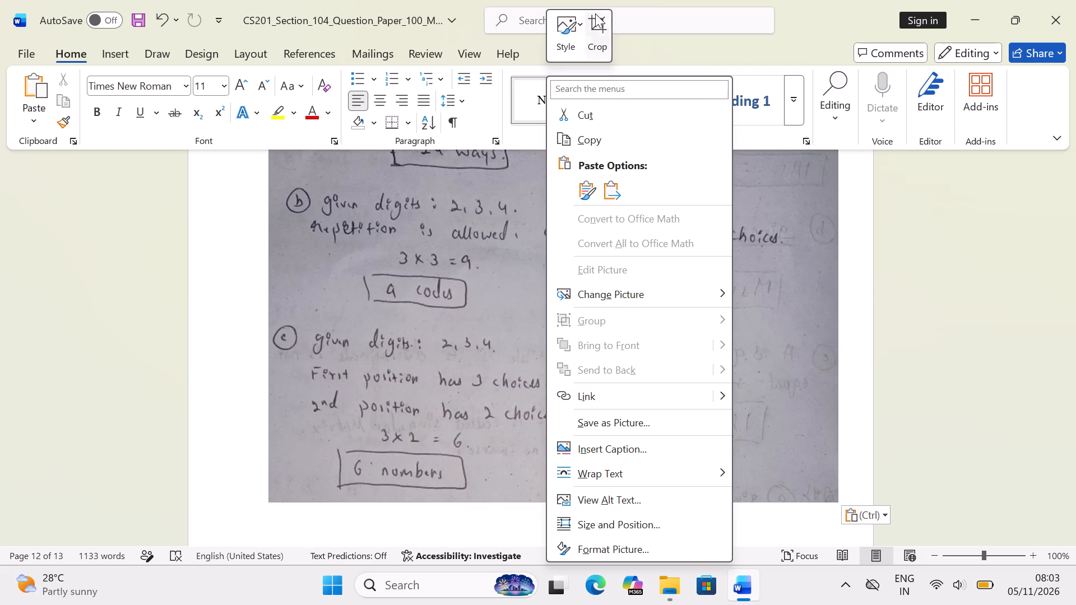
pyautogui.click(597, 17)
pyautogui.scroll(2, 613, 291)
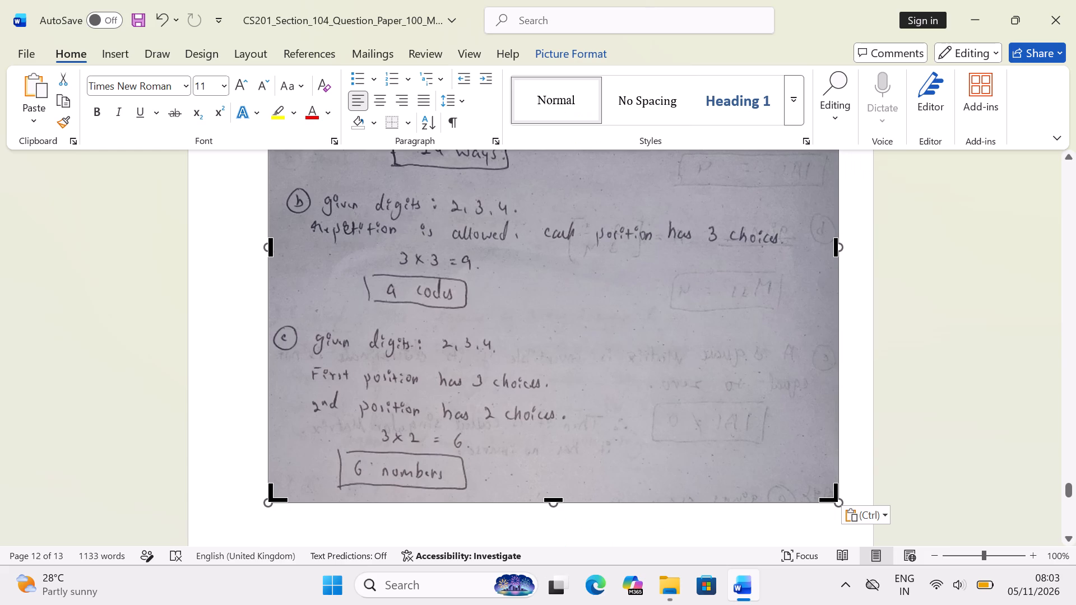
pyautogui.scroll(1, 613, 291)
pyautogui.scroll(2, 860, 324)
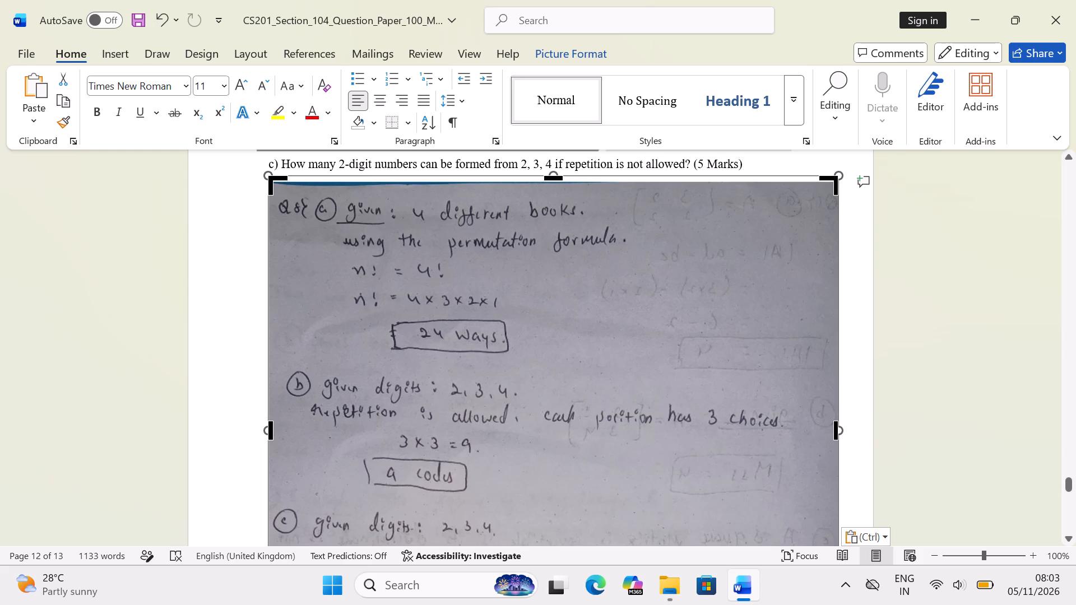
pyautogui.click(827, 305)
pyautogui.moveTo(834, 181); pyautogui.dragTo(824, 394)
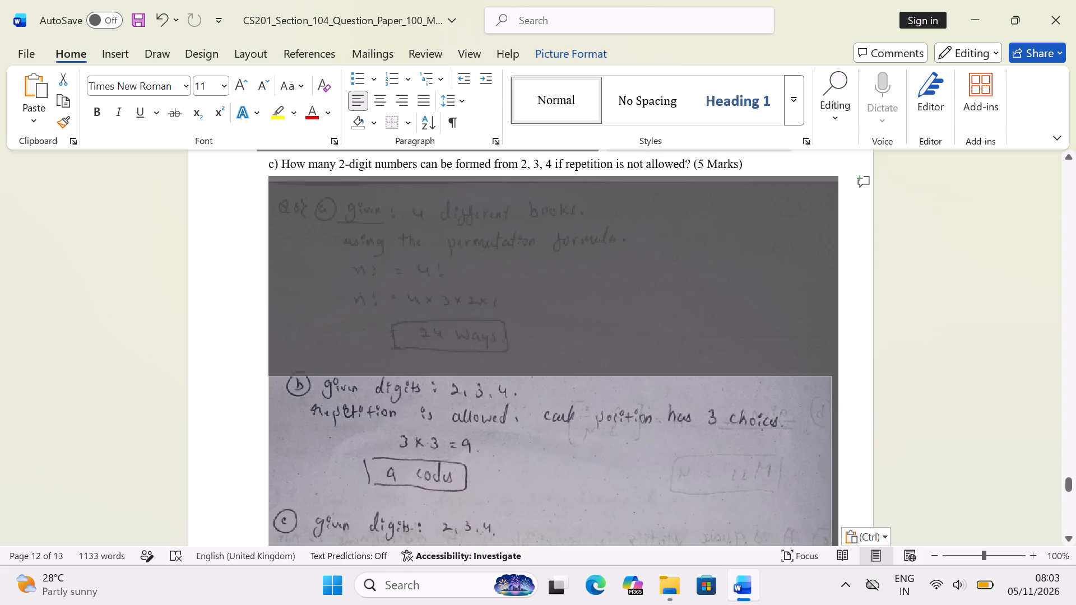
pyautogui.moveTo(824, 394); pyautogui.dragTo(844, 506)
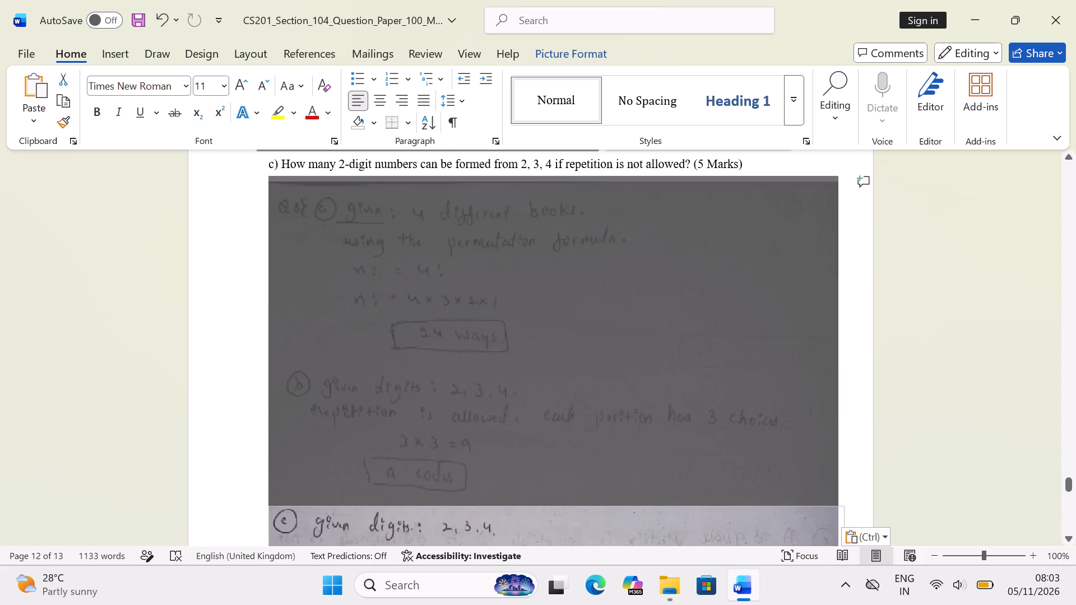
pyautogui.moveTo(844, 506); pyautogui.dragTo(838, 505)
pyautogui.click(786, 392)
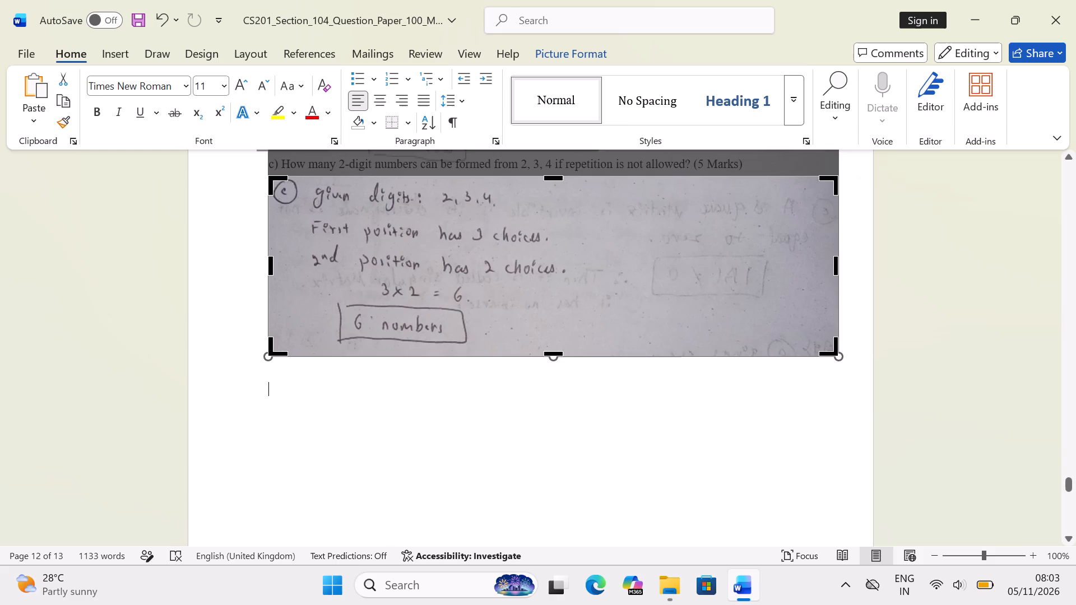
# Insert a blank line between question c) and its cropped answer image.
pyautogui.scroll(1, 748, 325)
pyautogui.click(750, 251)
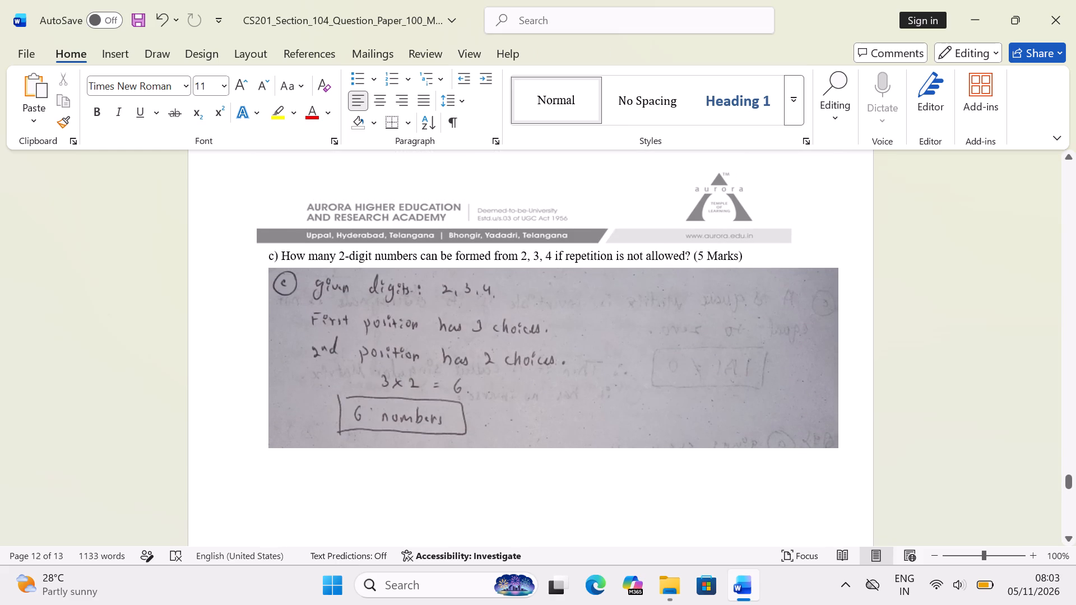
pyautogui.press('Return')
# Insert a blank line between Q8 question a) on arranging 4 books and its answer image.
pyautogui.scroll(2, 750, 251)
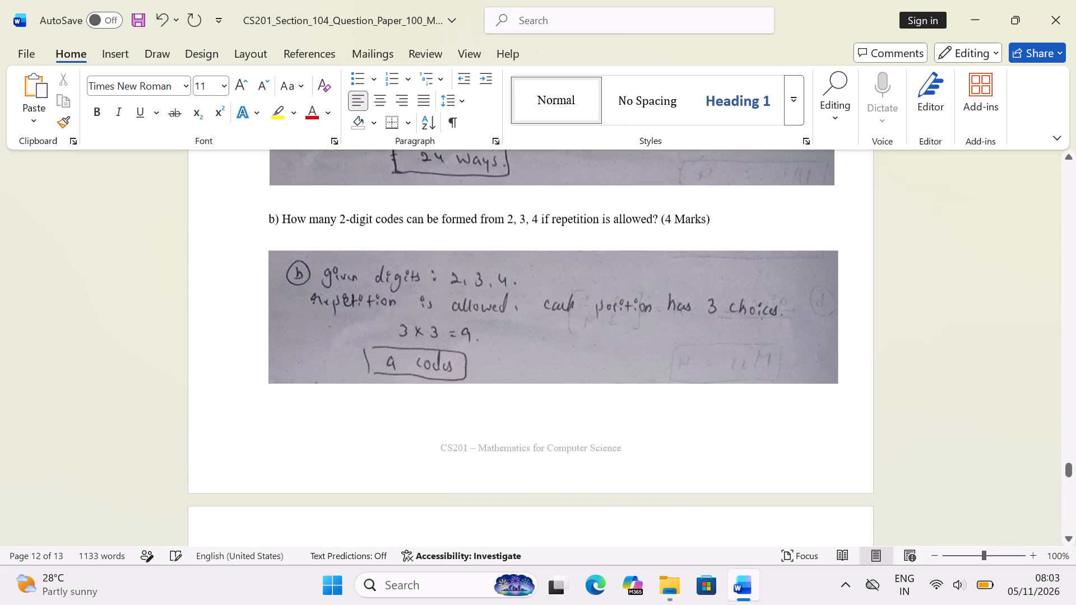
pyautogui.scroll(3, 750, 251)
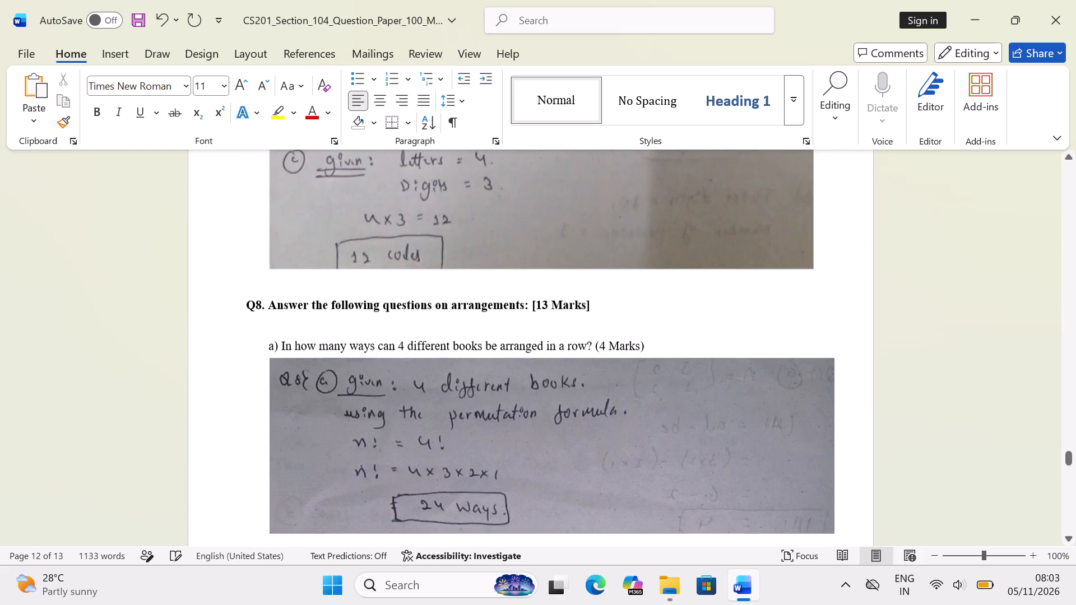
pyautogui.click(666, 336)
pyautogui.press('Return')
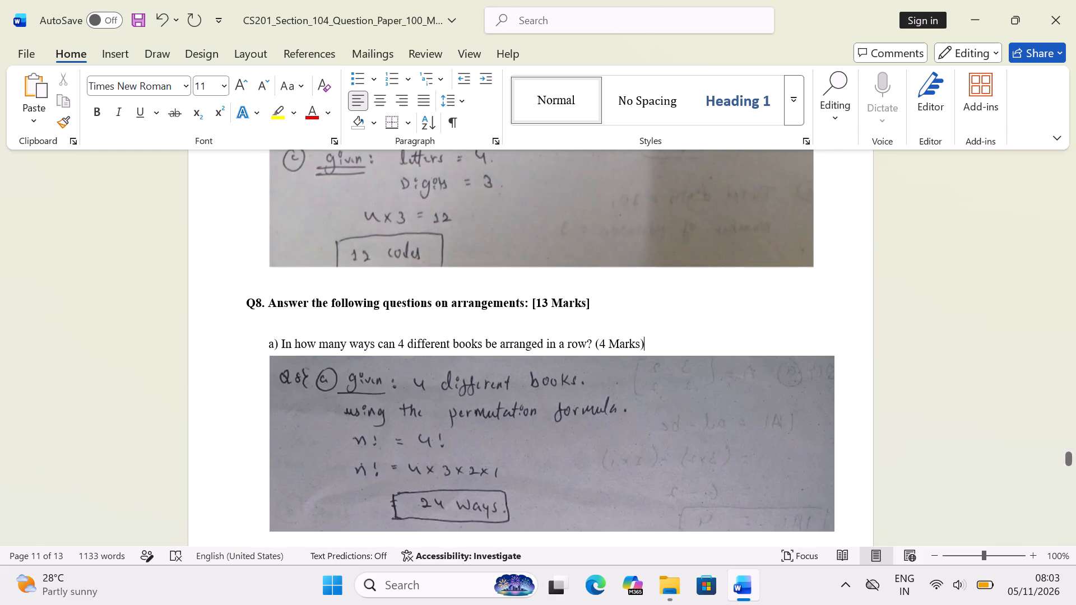
# Add two new lines below the cropped c) answer image at the end of the Q8 answers.
pyautogui.scroll(-6, 666, 336)
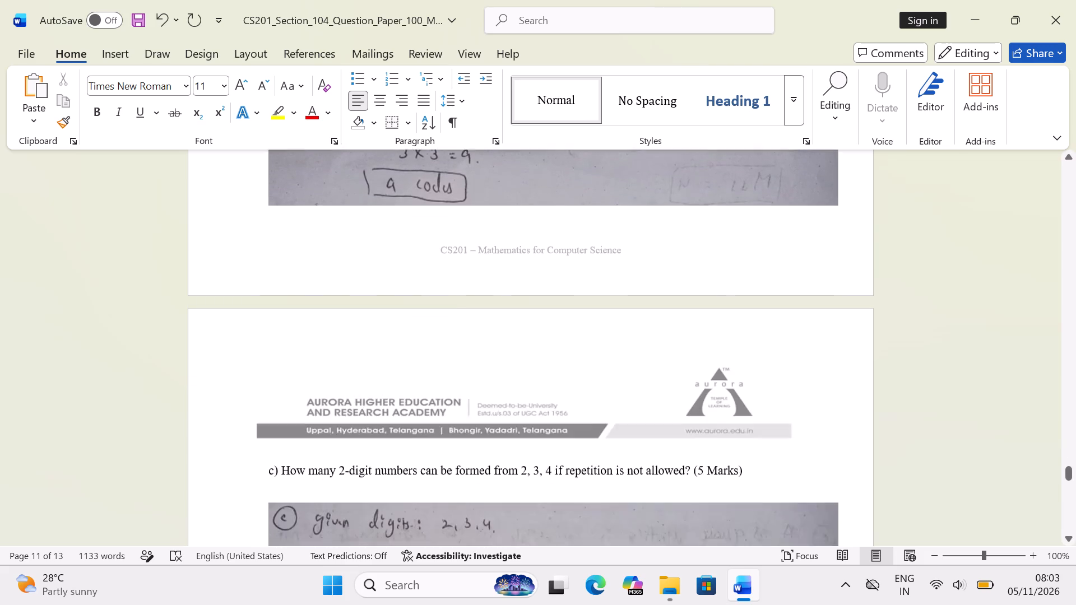
pyautogui.scroll(-3, 666, 336)
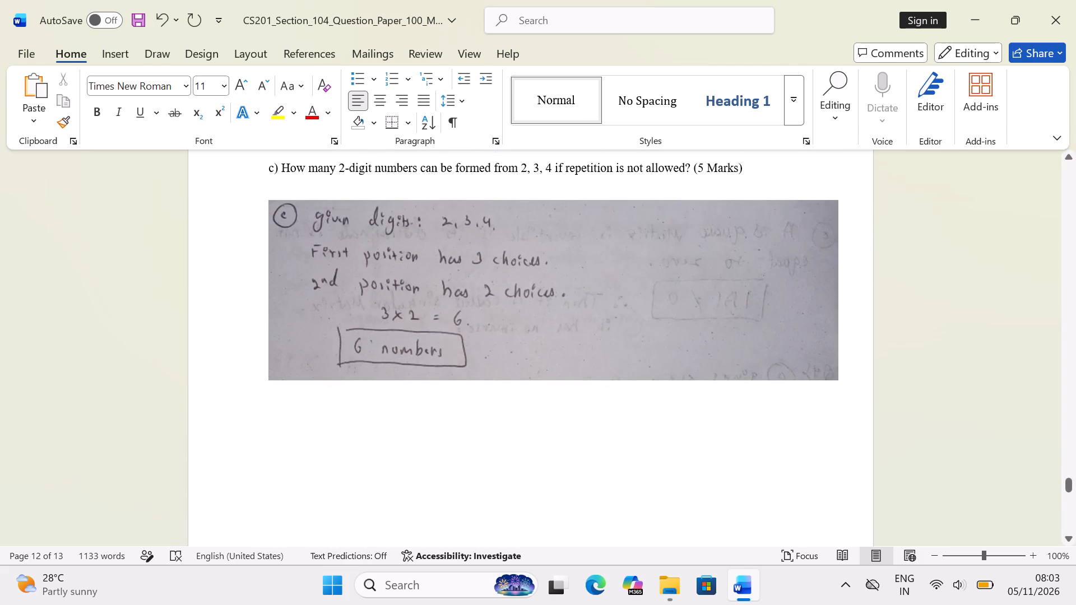
pyautogui.click(853, 388)
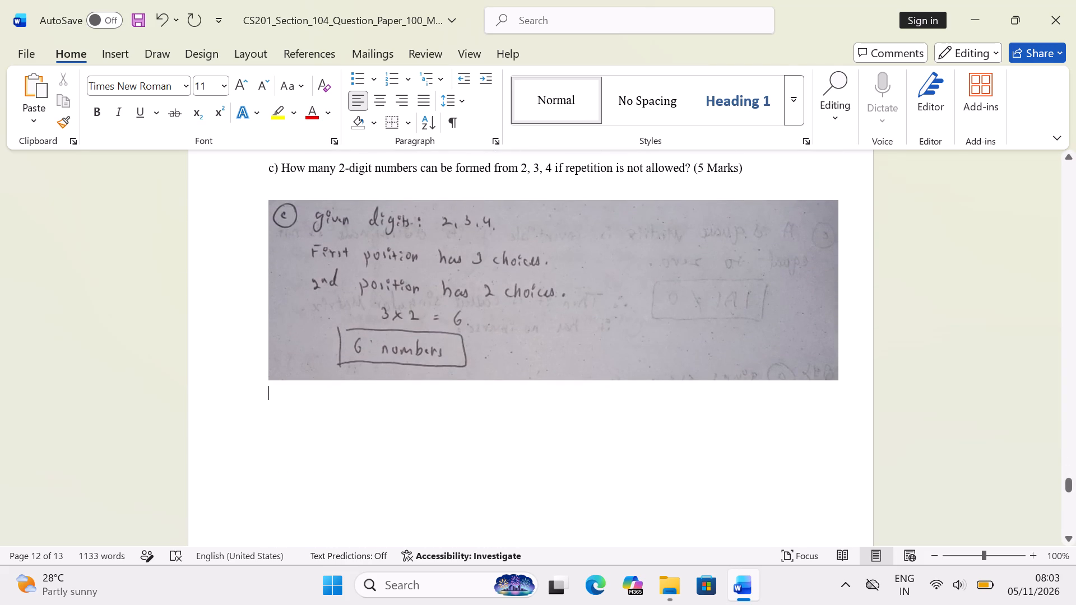
pyautogui.click(853, 388)
pyautogui.click(849, 380)
pyautogui.press('Return')
pyautogui.press('Return')
# Copy the Q9 heading on circular arrangements and scheduling with its sub-questions a) to c) from the question paper.
pyautogui.scroll(13, 770, 315)
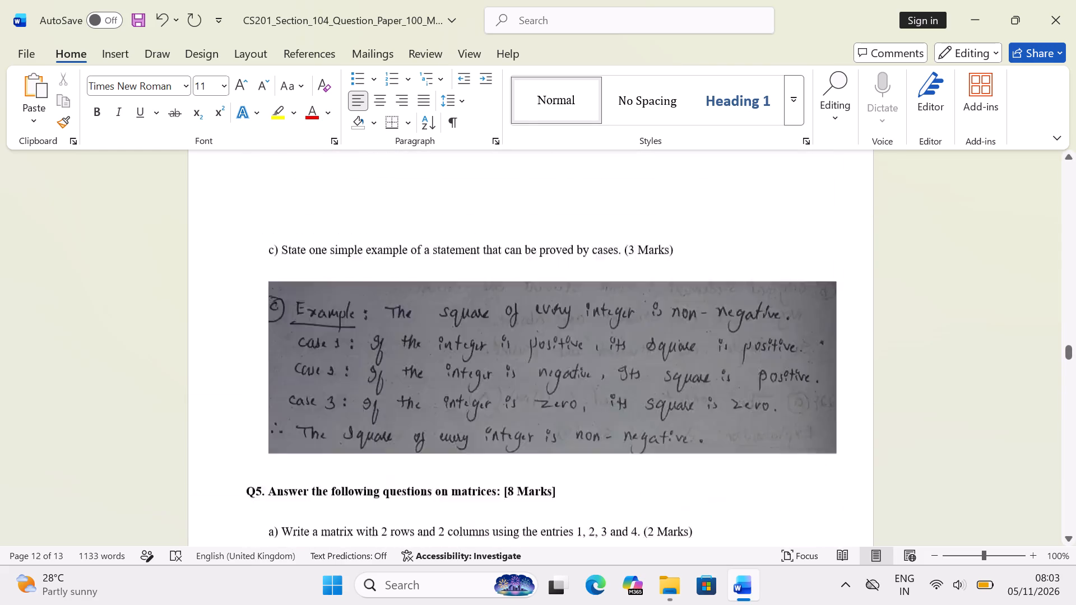
pyautogui.scroll(16, 770, 315)
pyautogui.scroll(-1, 770, 315)
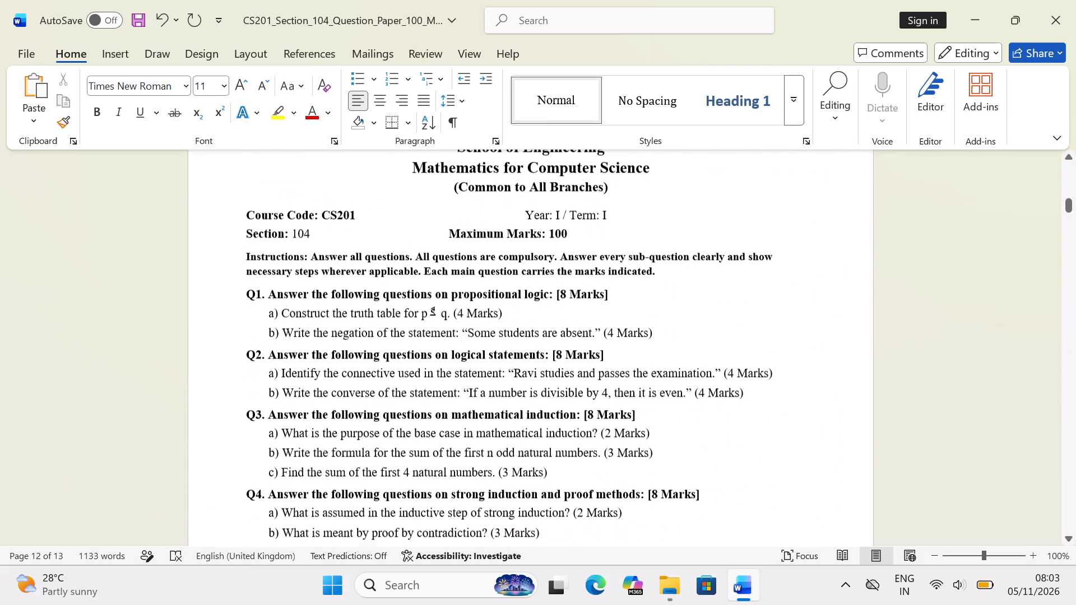
pyautogui.scroll(-4, 770, 315)
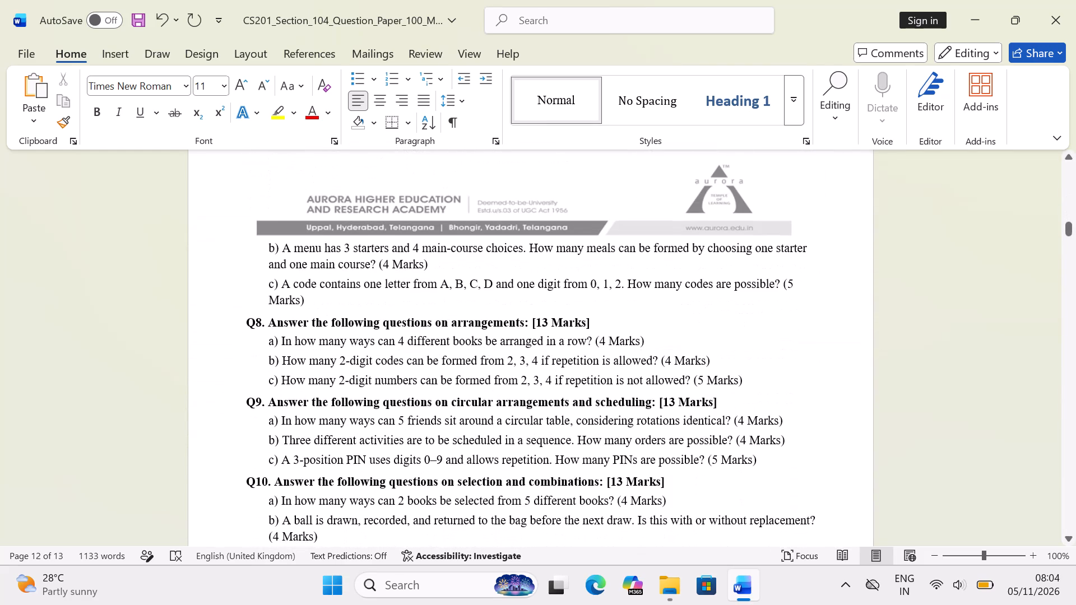
pyautogui.scroll(-1, 770, 315)
pyautogui.click(261, 397)
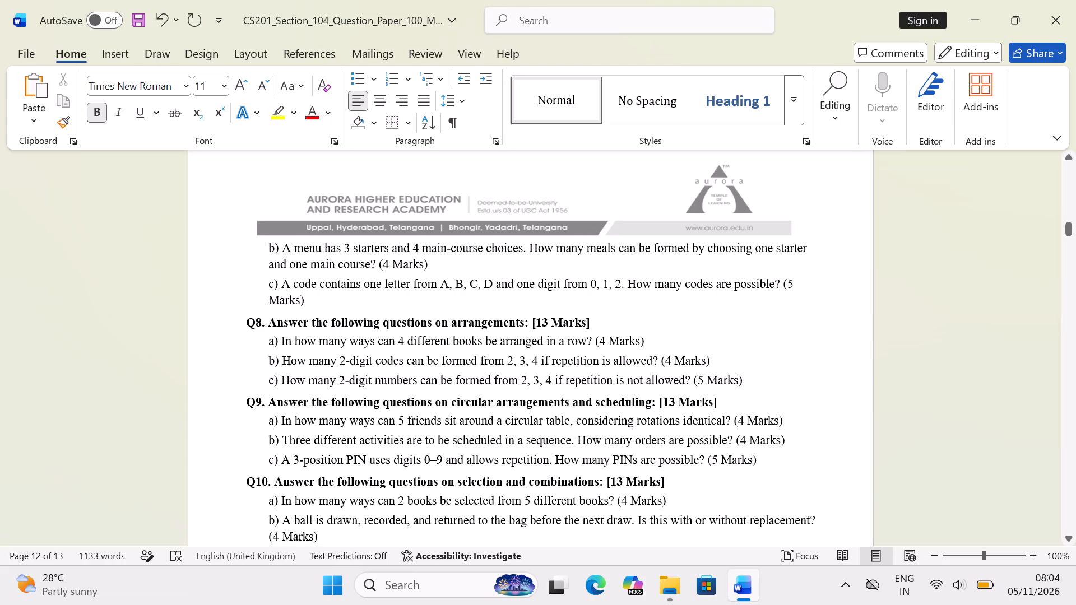
pyautogui.click(242, 401)
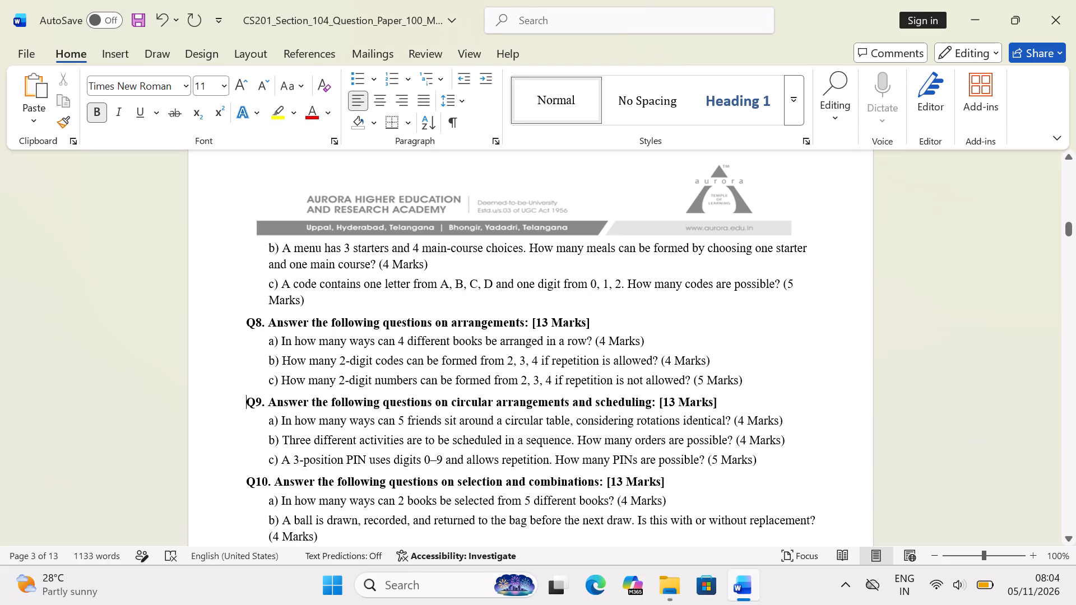
pyautogui.click(242, 401)
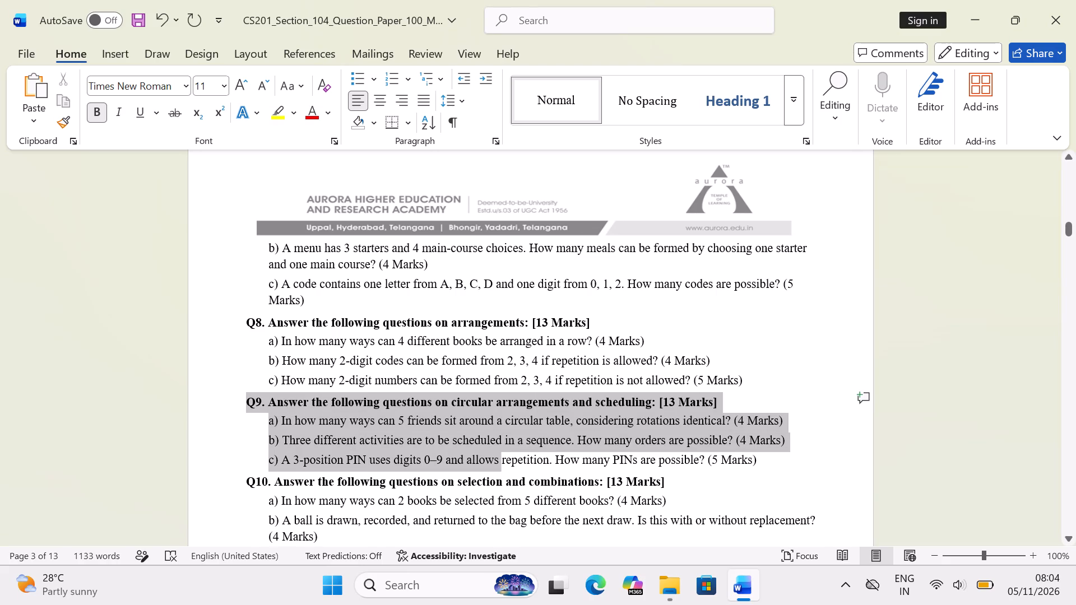
pyautogui.click(599, 455)
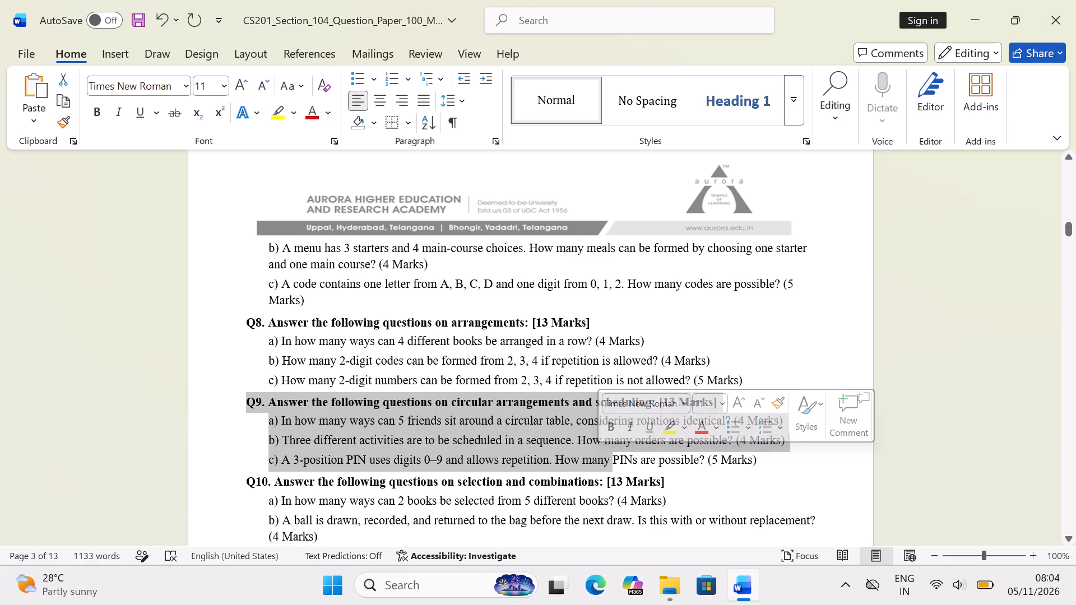
pyautogui.click(706, 480)
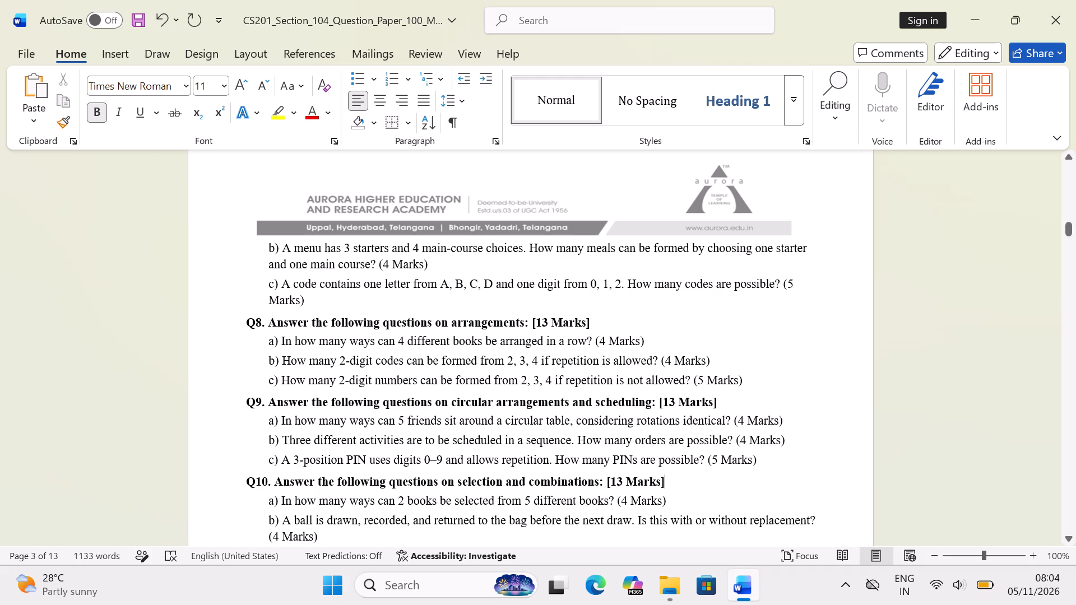
pyautogui.click(243, 398)
pyautogui.moveTo(243, 398); pyautogui.dragTo(392, 467)
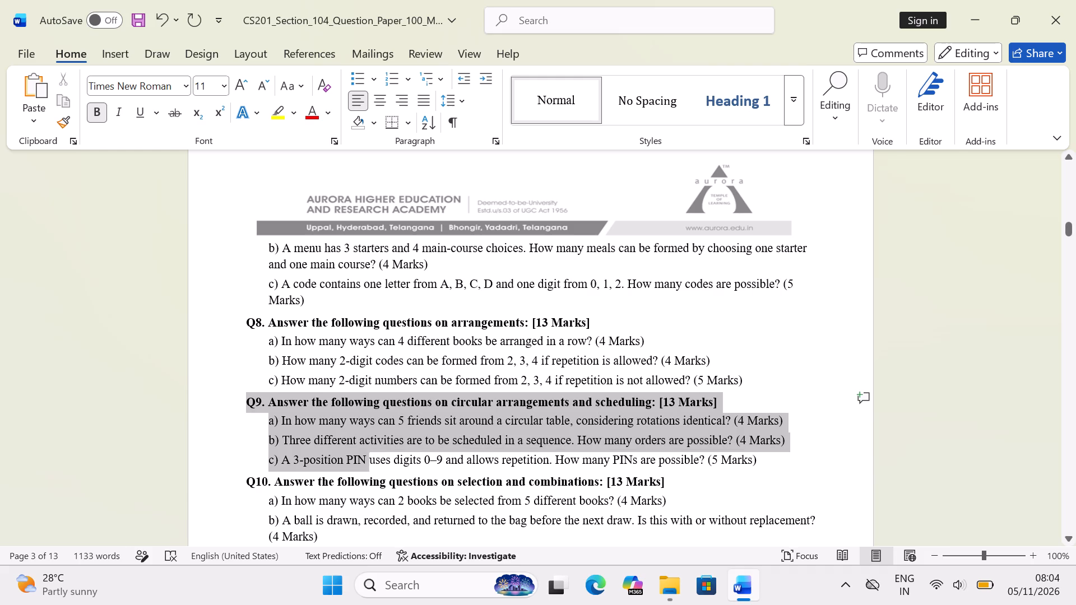
pyautogui.moveTo(392, 467); pyautogui.dragTo(778, 483)
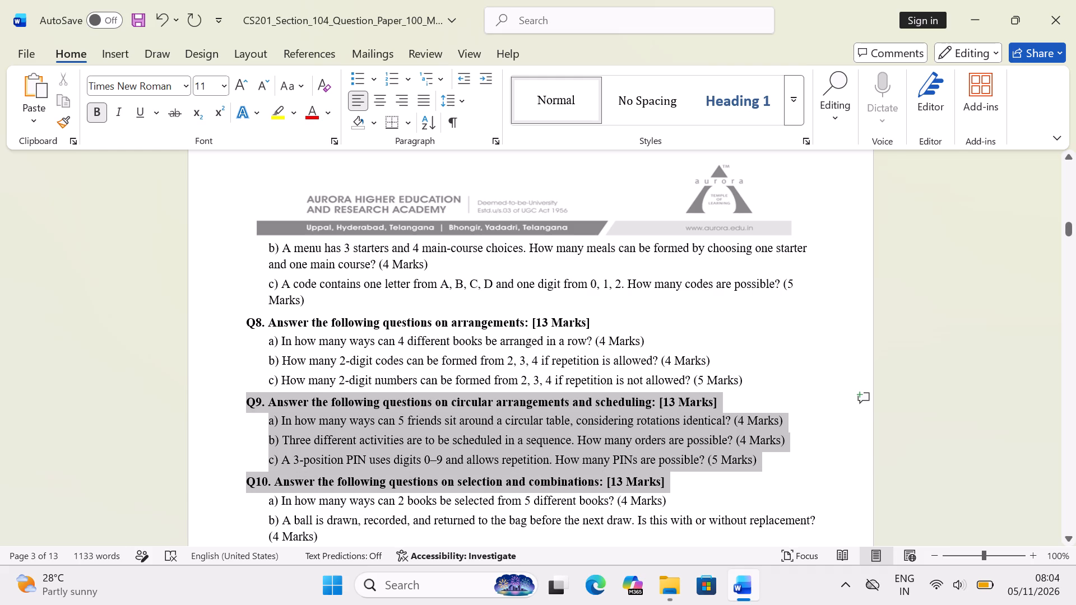
pyautogui.moveTo(778, 483); pyautogui.dragTo(789, 455)
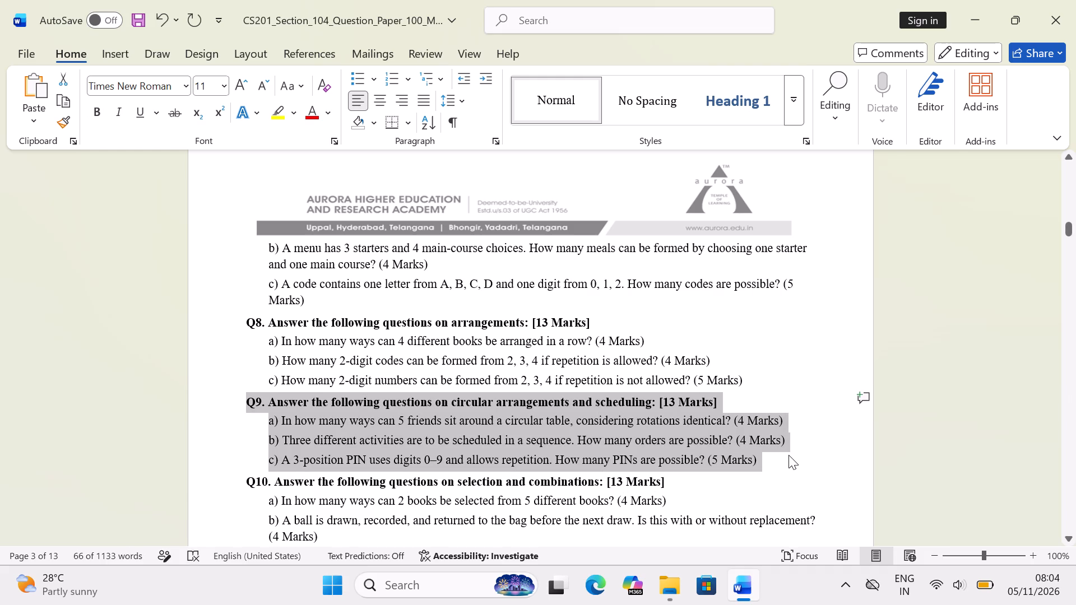
pyautogui.hotkey('ctrl', 'c')
pyautogui.hotkey('ctrl', 'c')
pyautogui.hotkey('ctrl', 'c')
pyautogui.click(789, 455)
# Paste the copied Q9 heading and sub-questions a) to c) below the cropped Q8 c) answer image, after a blank line.
pyautogui.scroll(-9, 789, 455)
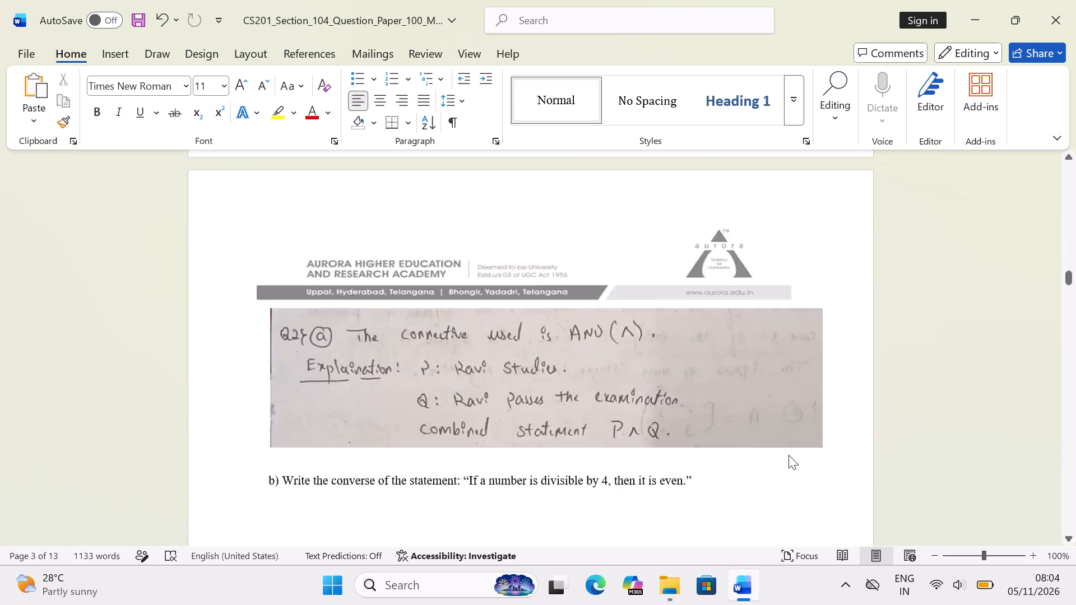
pyautogui.scroll(-9, 789, 455)
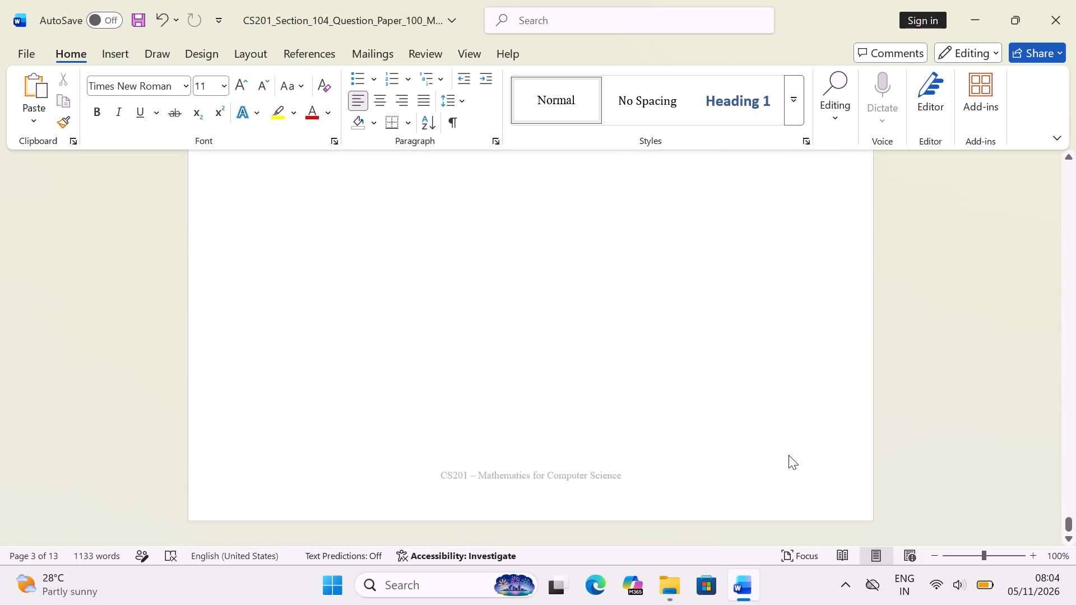
pyautogui.scroll(4, 789, 455)
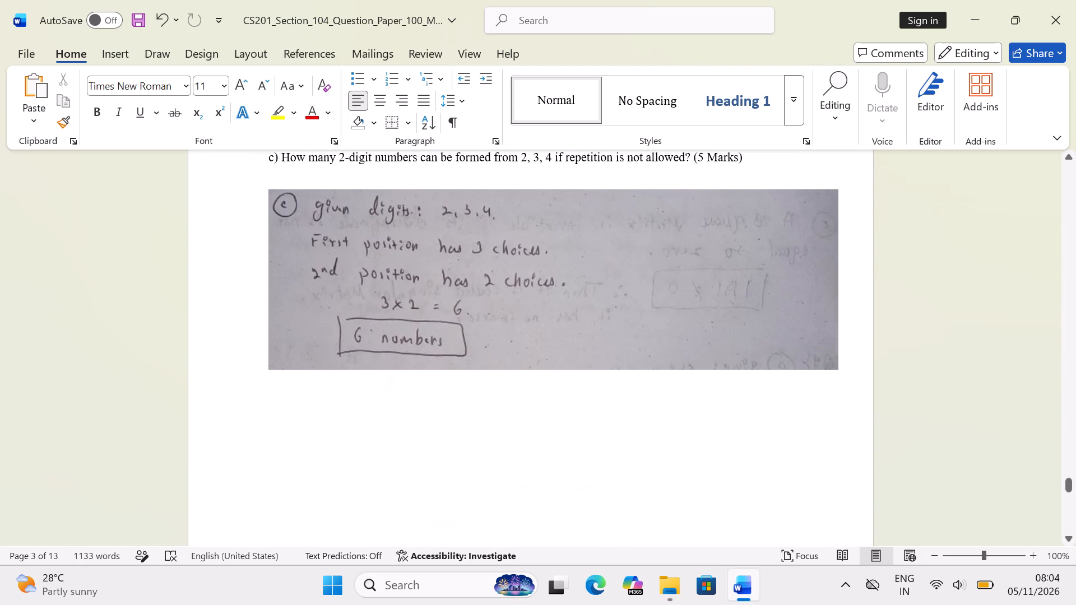
pyautogui.click(865, 378)
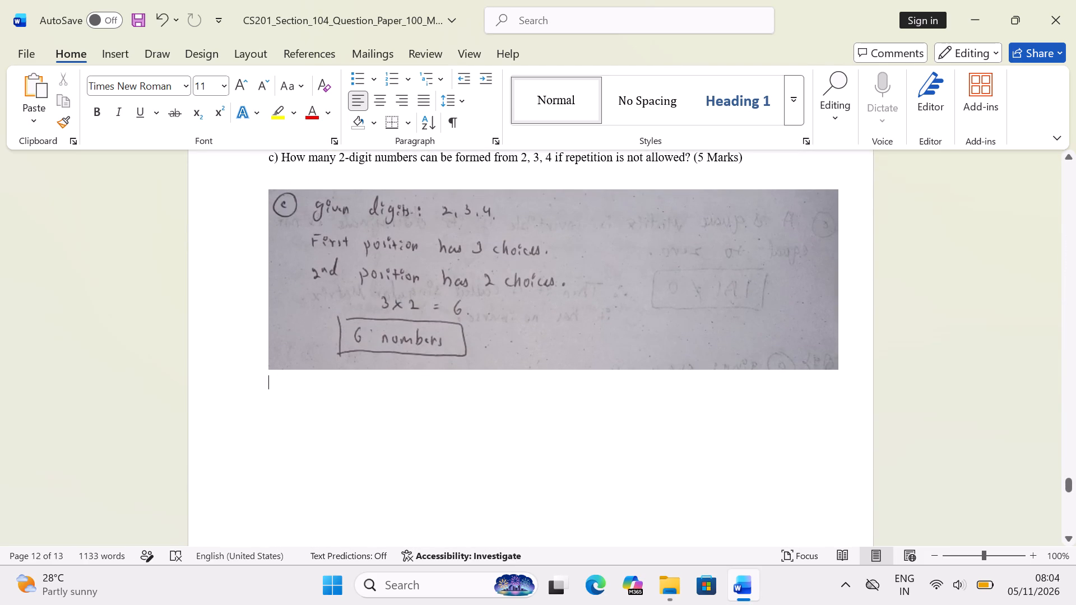
pyautogui.click(844, 367)
pyautogui.press('Return')
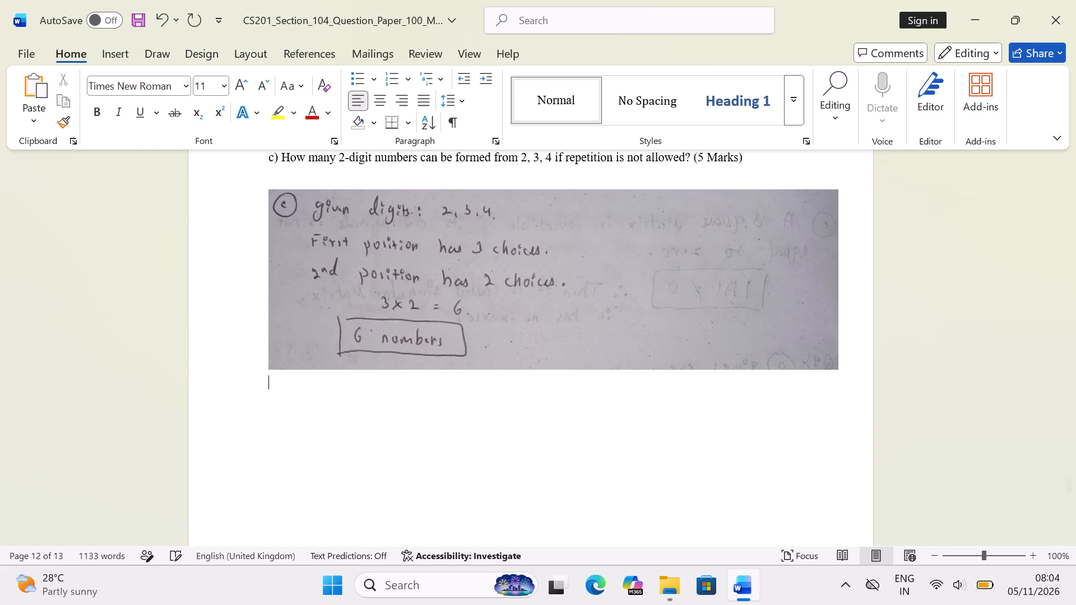
pyautogui.press('Return')
pyautogui.hotkey('ctrl', 'v')
pyautogui.click(844, 367)
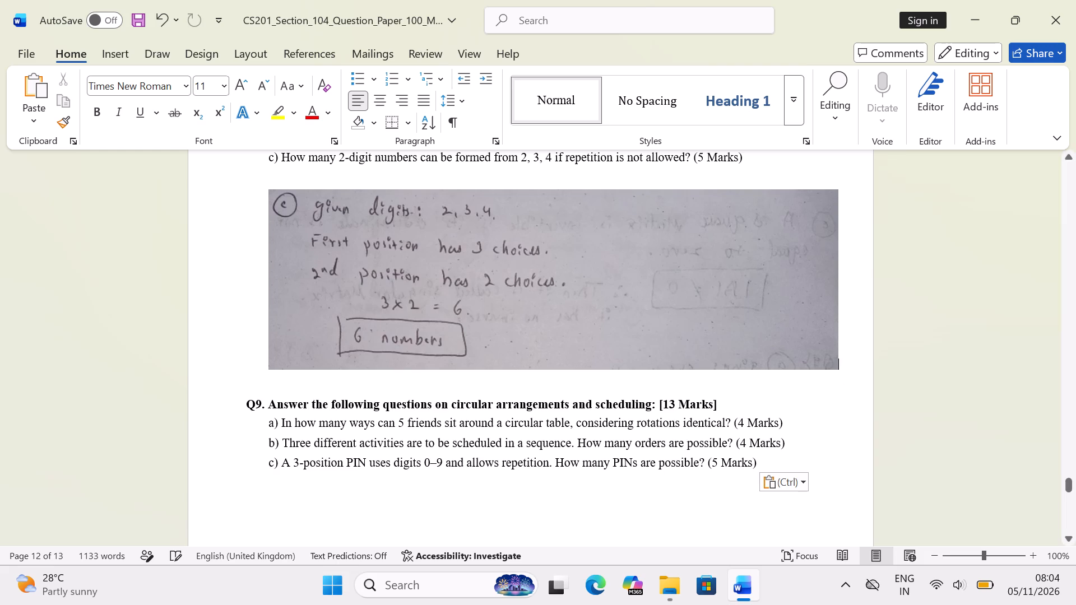
# Insert one blank line below Q9 question a) on seating 5 friends around a circular table.
pyautogui.click(787, 431)
pyautogui.press('Return')
pyautogui.press('Return')
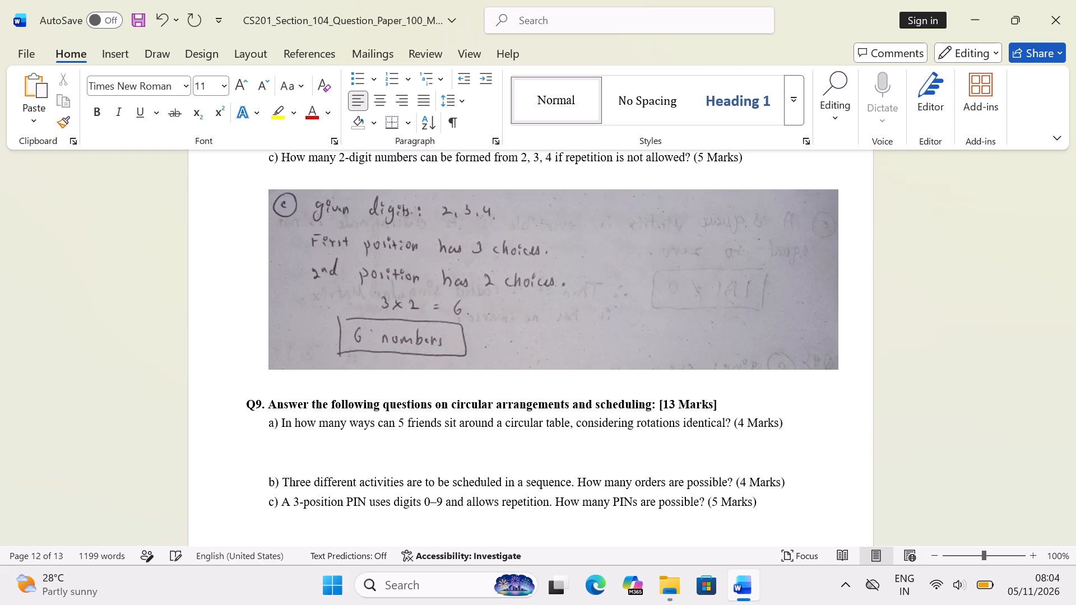
pyautogui.press('BackSpace')
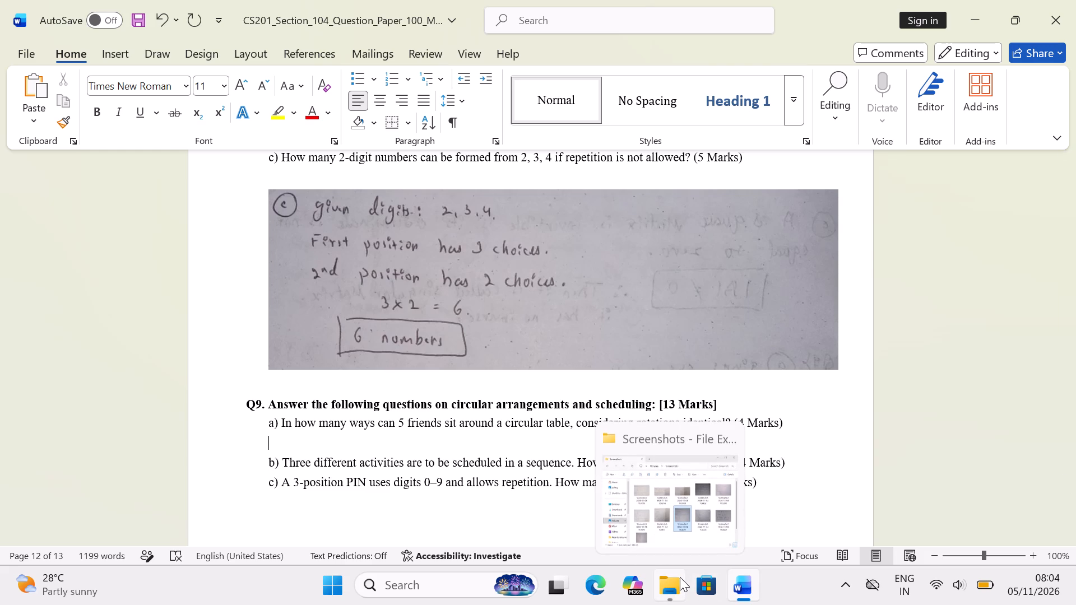
pyautogui.click(681, 506)
pyautogui.doubleClick(672, 375)
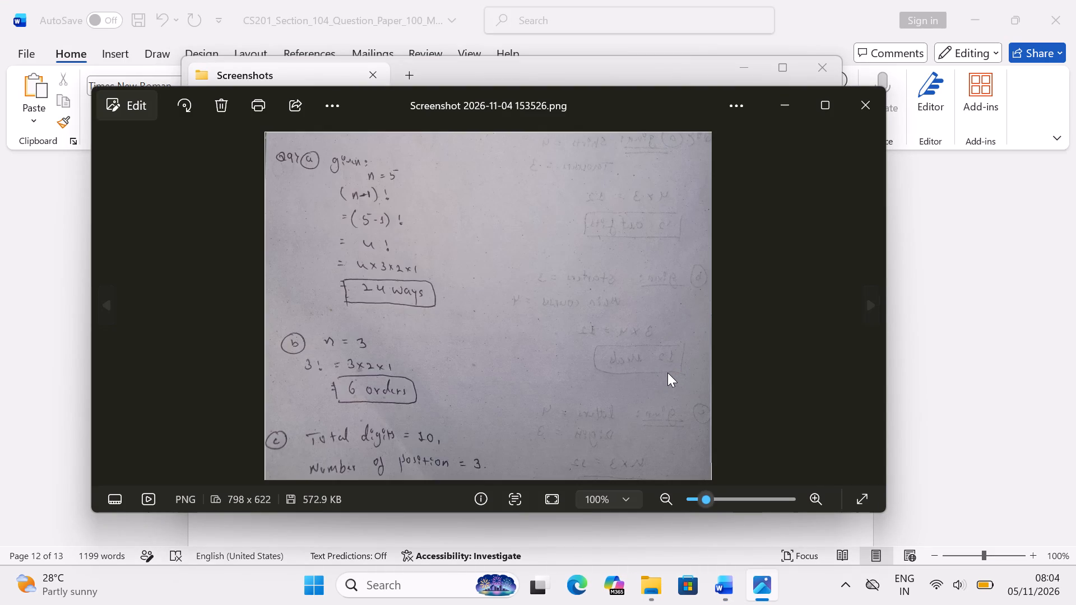
pyautogui.click(333, 104)
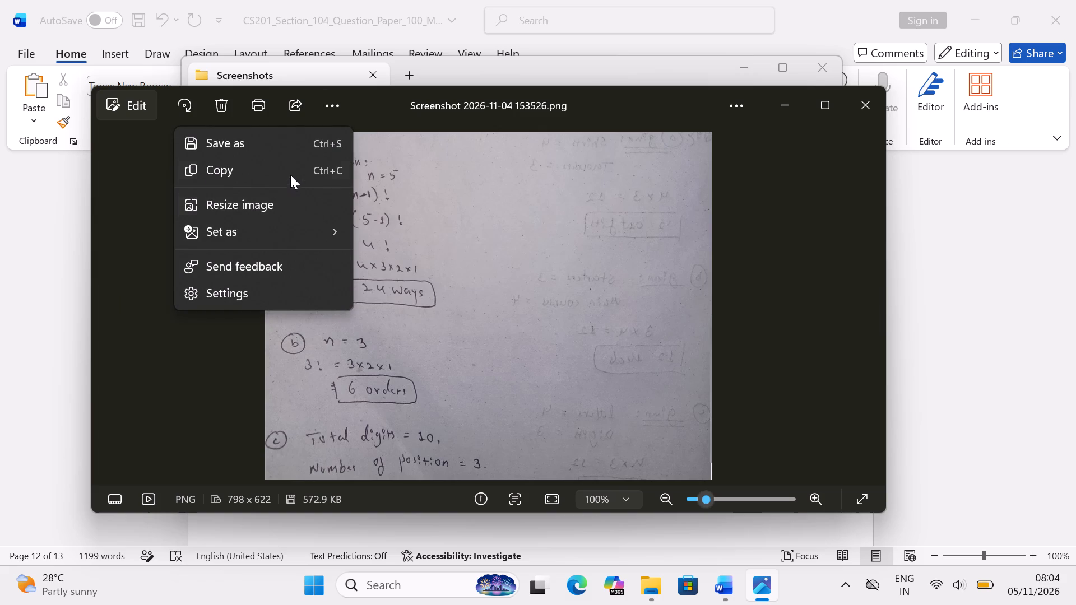
pyautogui.click(290, 174)
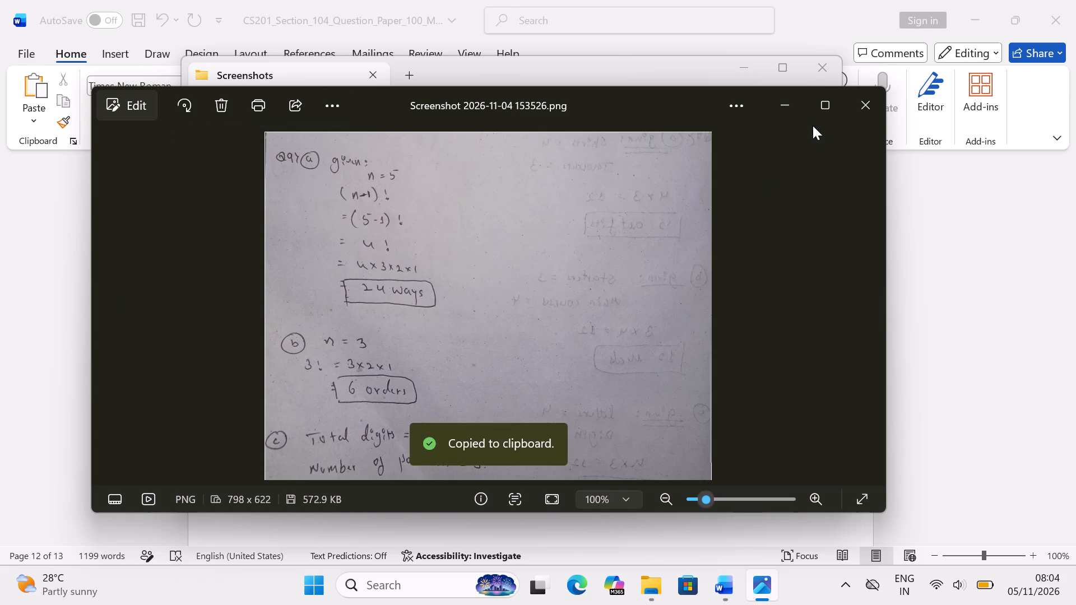
pyautogui.click(868, 103)
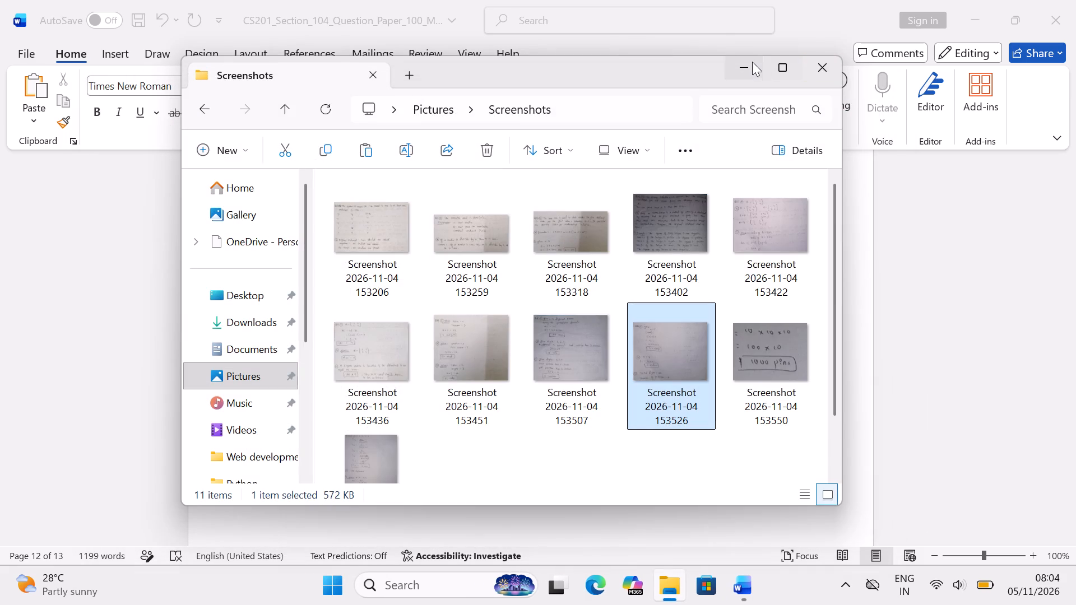
pyautogui.click(747, 62)
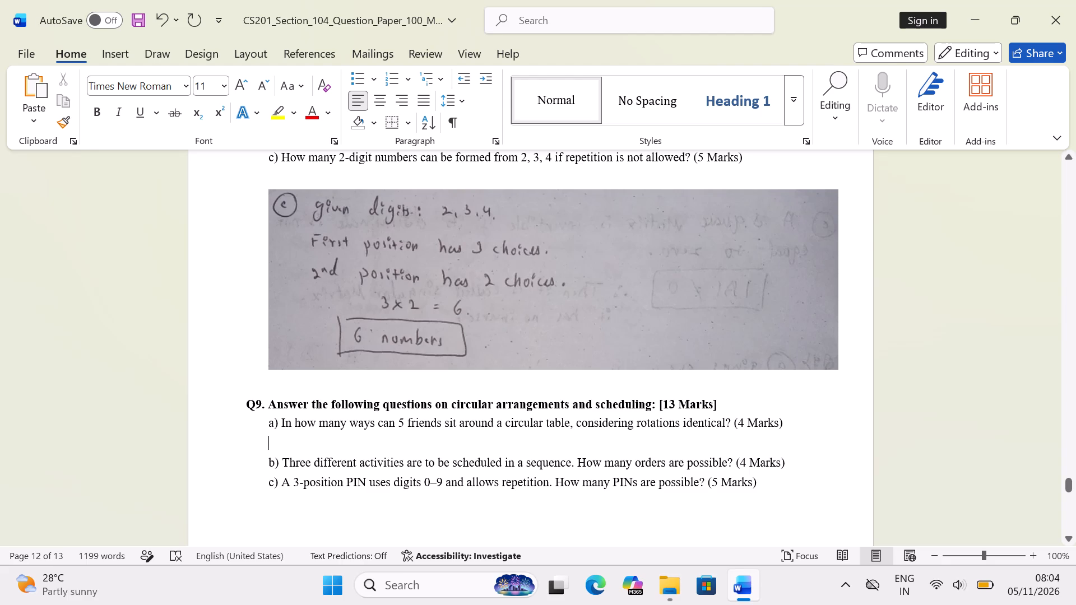
# Review the layout of the earlier questions and cropped answers, from Q8 back through Q7 to the matrix minor question.
pyautogui.scroll(7, 707, 233)
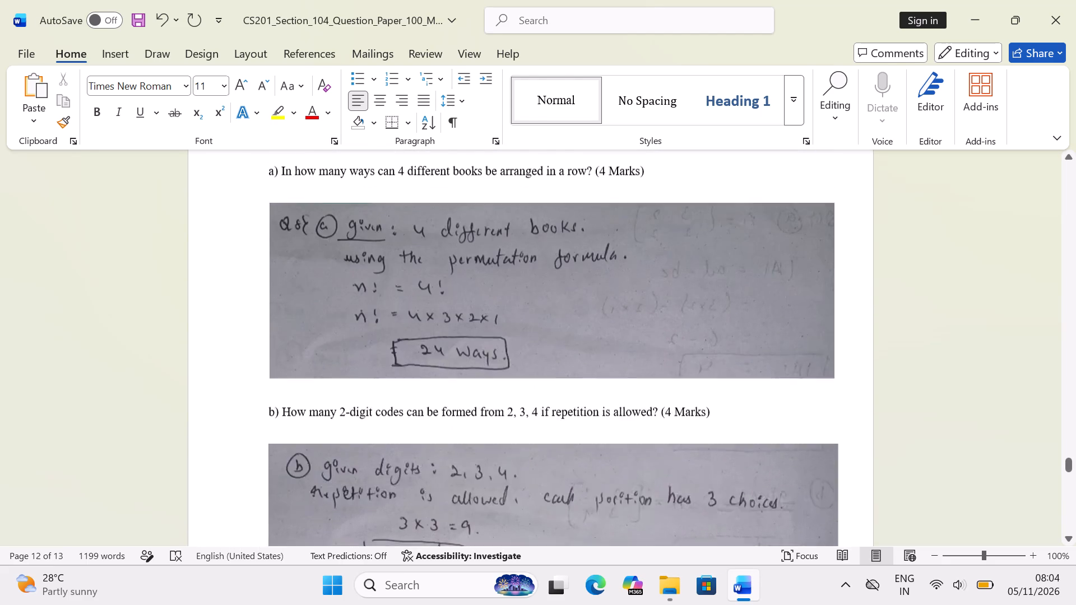
pyautogui.scroll(2, 707, 233)
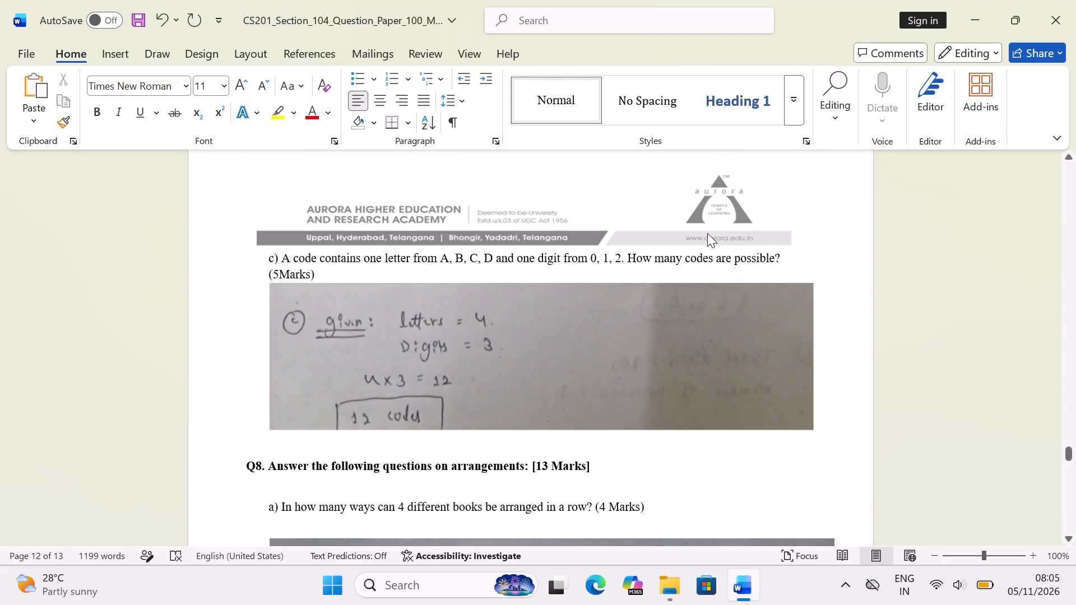
pyautogui.scroll(3, 707, 233)
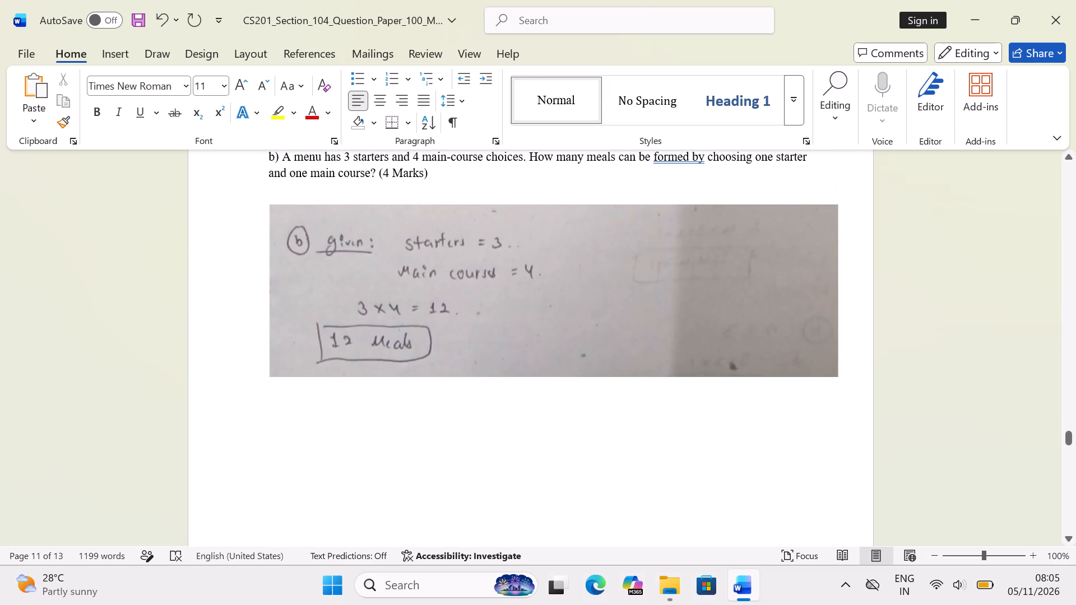
pyautogui.scroll(5, 707, 233)
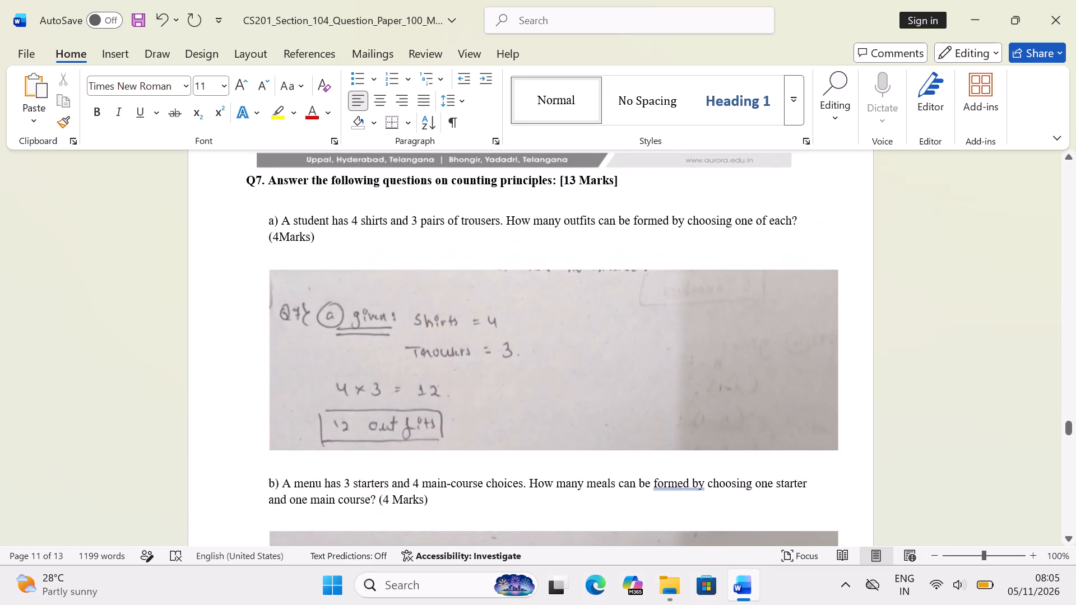
pyautogui.scroll(3, 707, 233)
pyautogui.scroll(-2, 707, 233)
pyautogui.scroll(2, 707, 233)
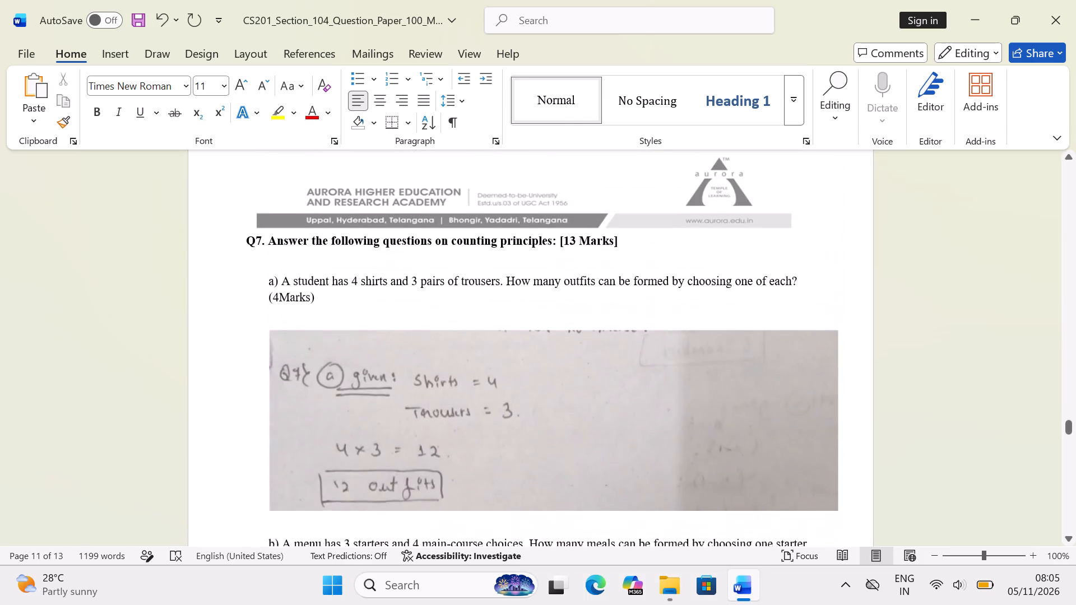
pyautogui.scroll(4, 707, 233)
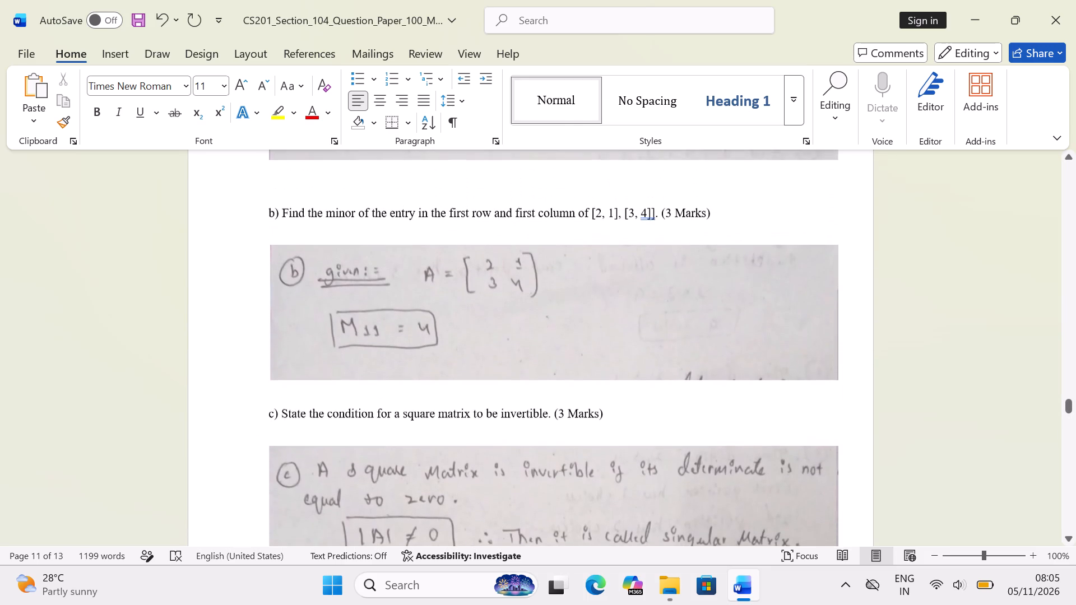
pyautogui.scroll(1, 707, 233)
pyautogui.scroll(-1, 707, 233)
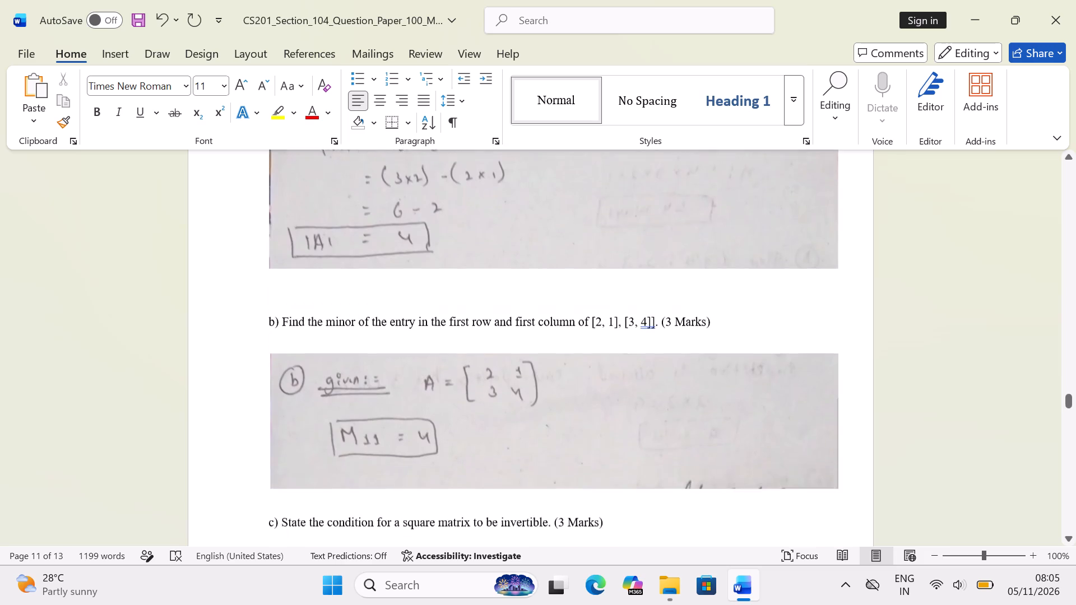
# Paste the copied Q9 answer image on the blank line below Q9 question a).
pyautogui.scroll(-10, 707, 233)
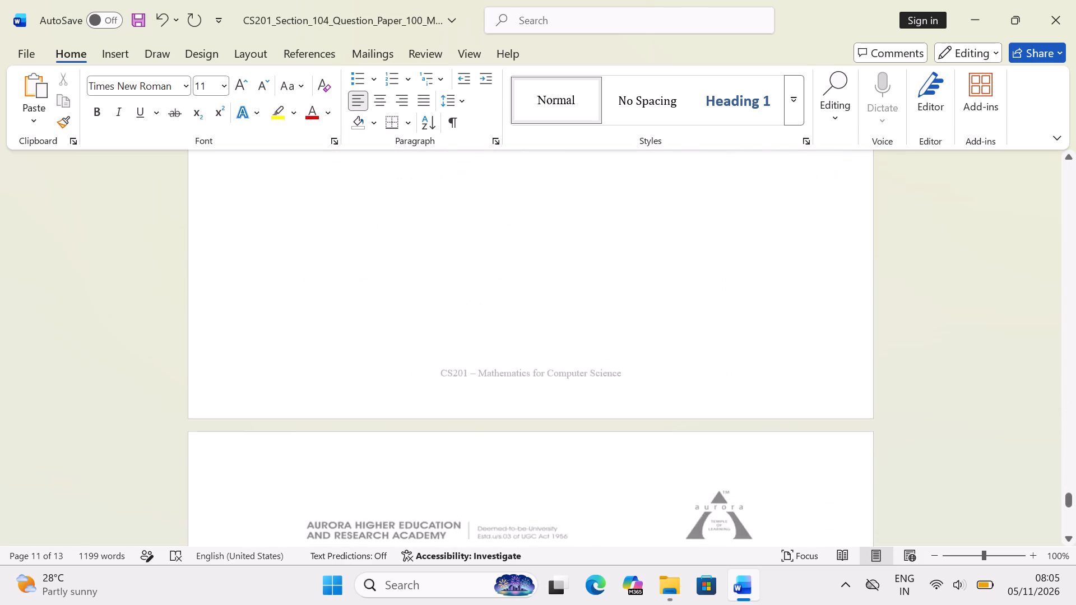
pyautogui.scroll(-3, 707, 233)
pyautogui.scroll(5, 707, 233)
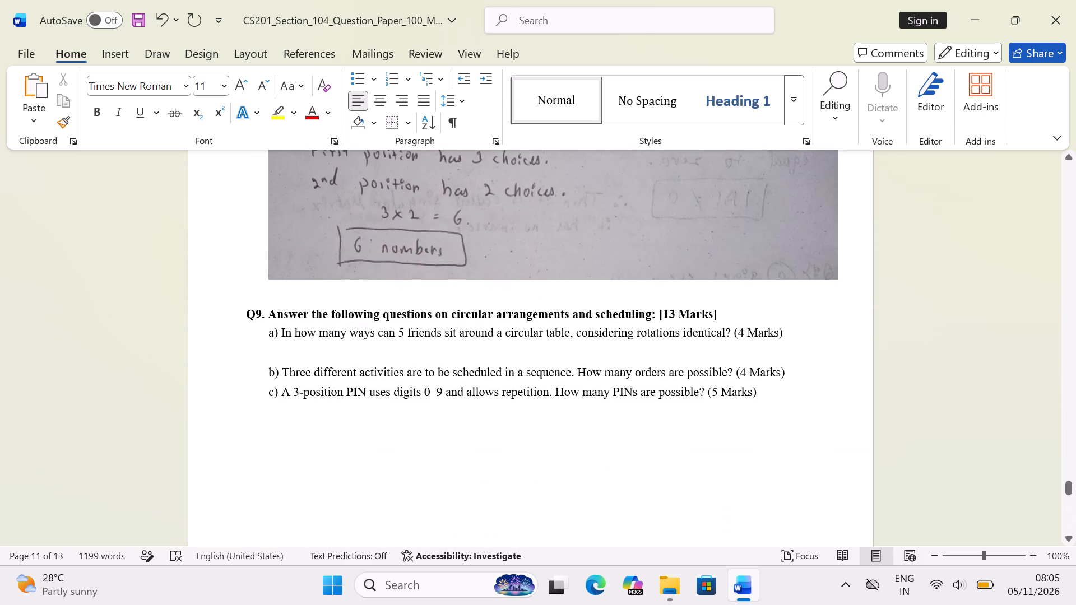
pyautogui.scroll(1, 707, 233)
pyautogui.hotkey('ctrl', 'v')
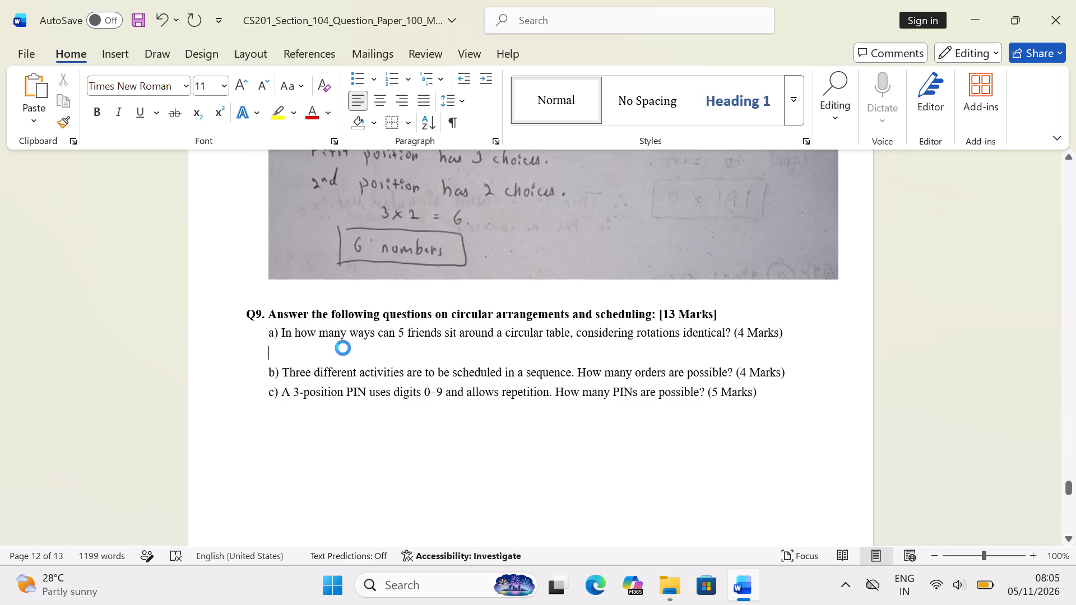
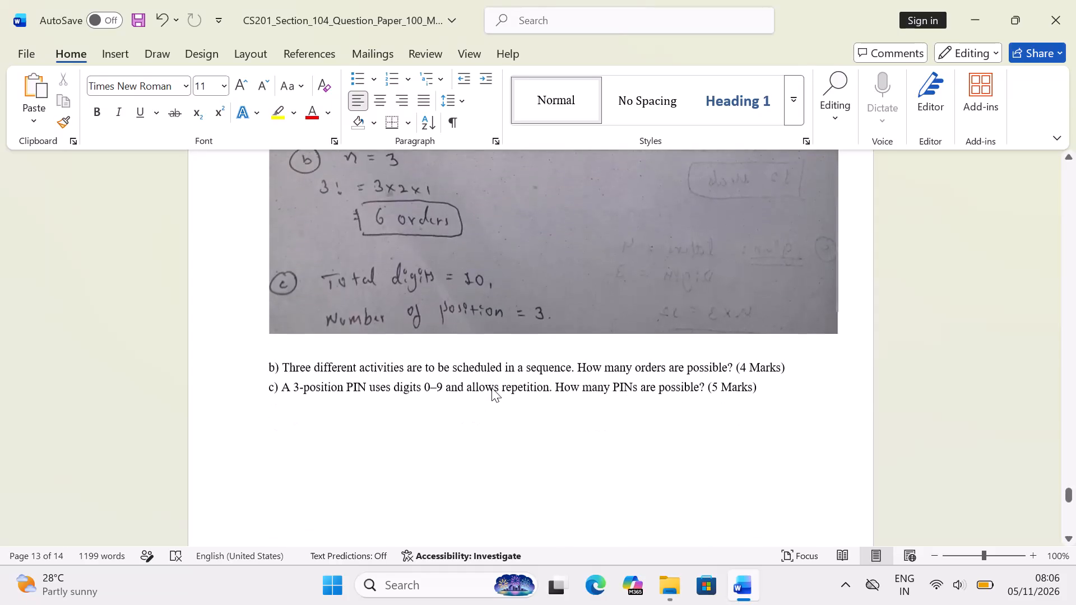
# Crop the pasted Q9 answer image from below so only the part a) working remains, ending at the boxed 24 ways.
pyautogui.scroll(-3, 491, 388)
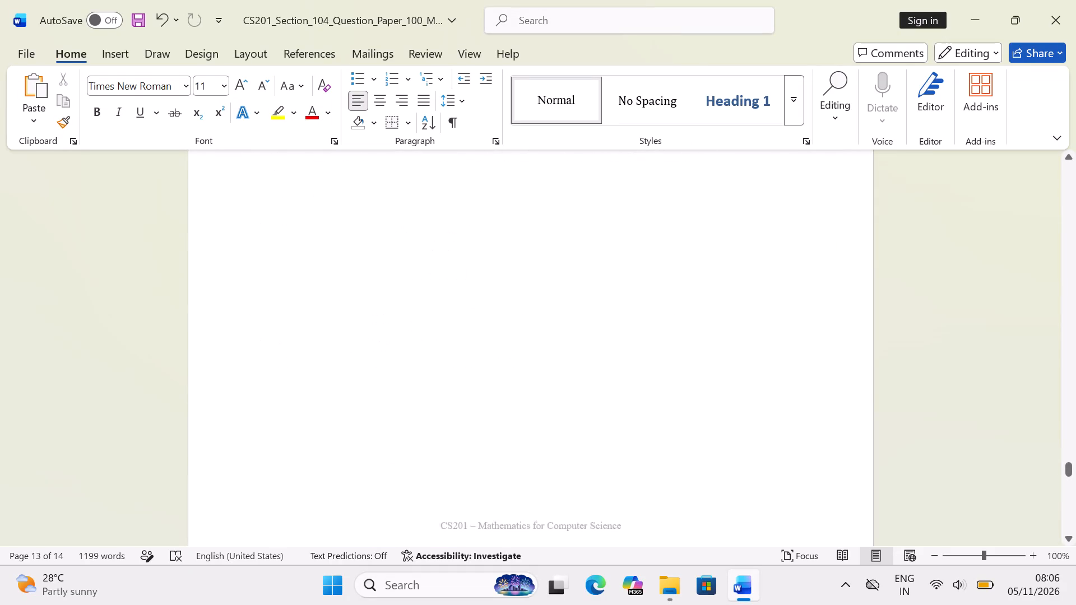
pyautogui.scroll(-4, 491, 388)
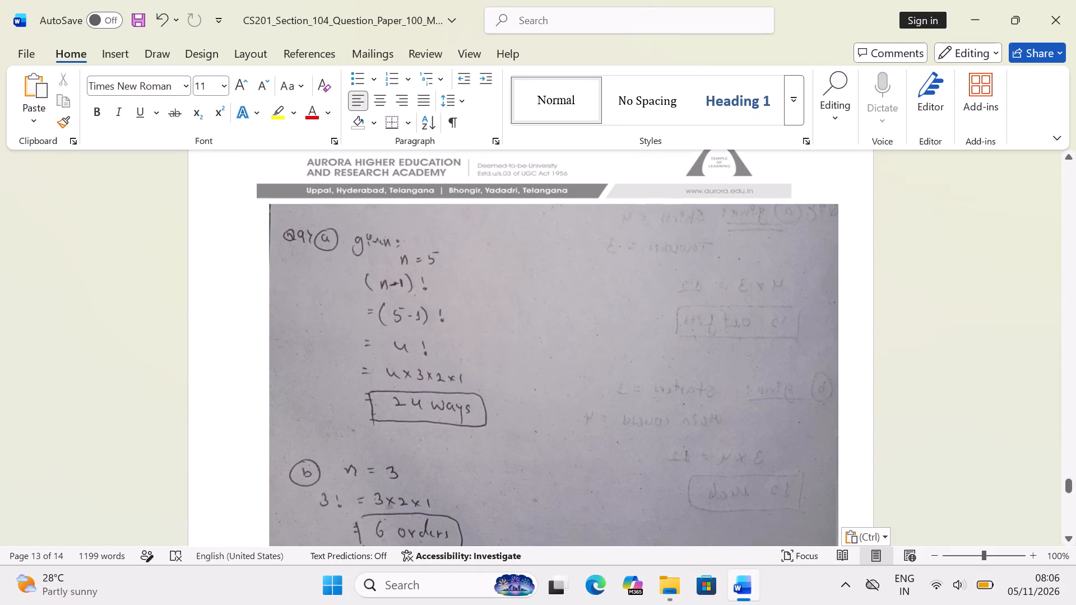
pyautogui.scroll(-2, 491, 388)
pyautogui.rightClick(506, 401)
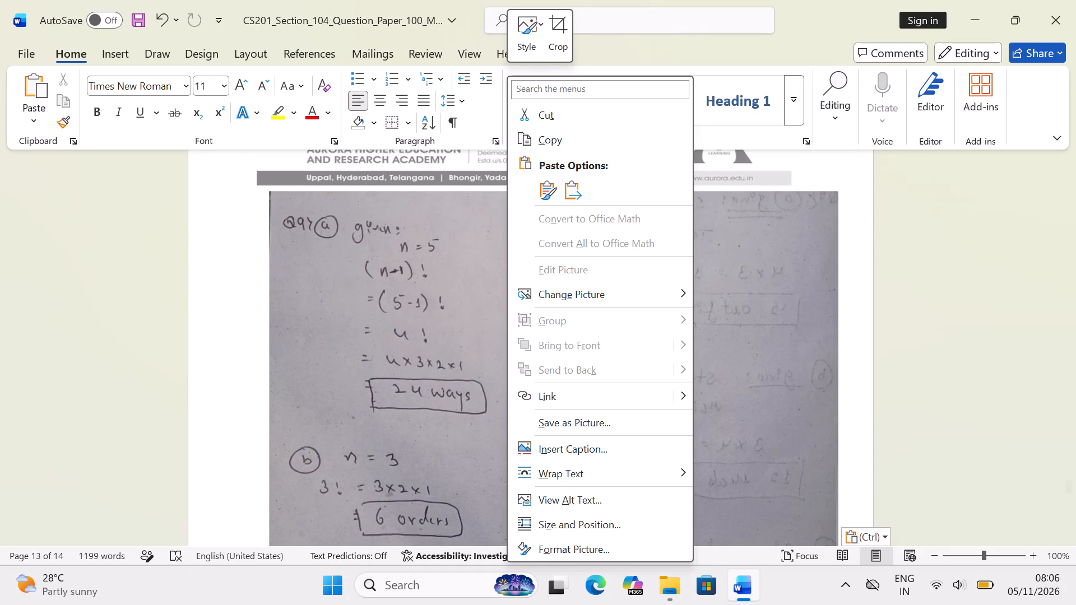
pyautogui.click(549, 35)
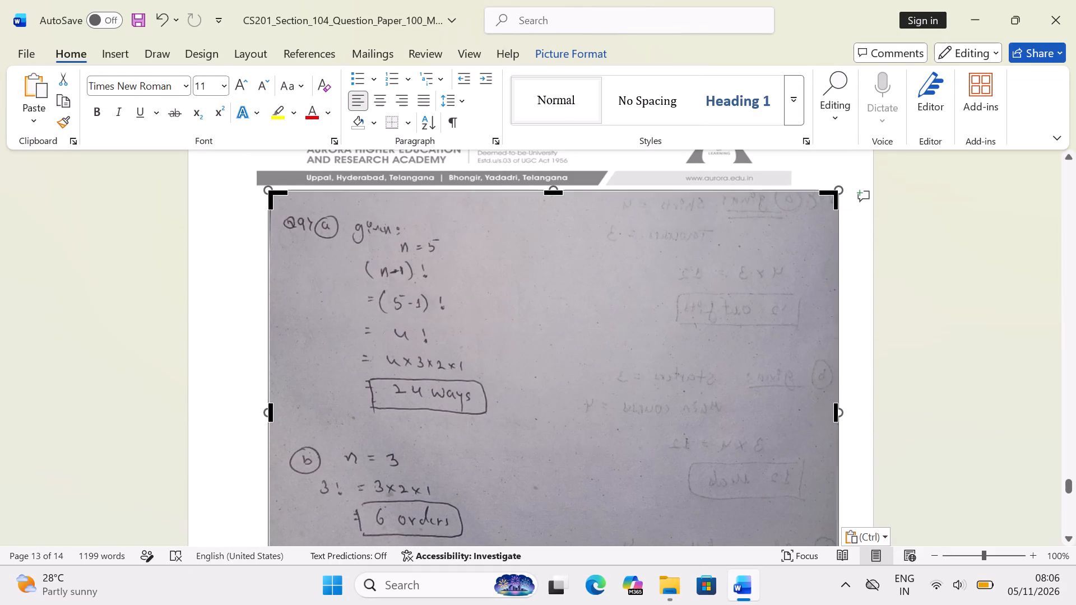
pyautogui.scroll(-4, 604, 403)
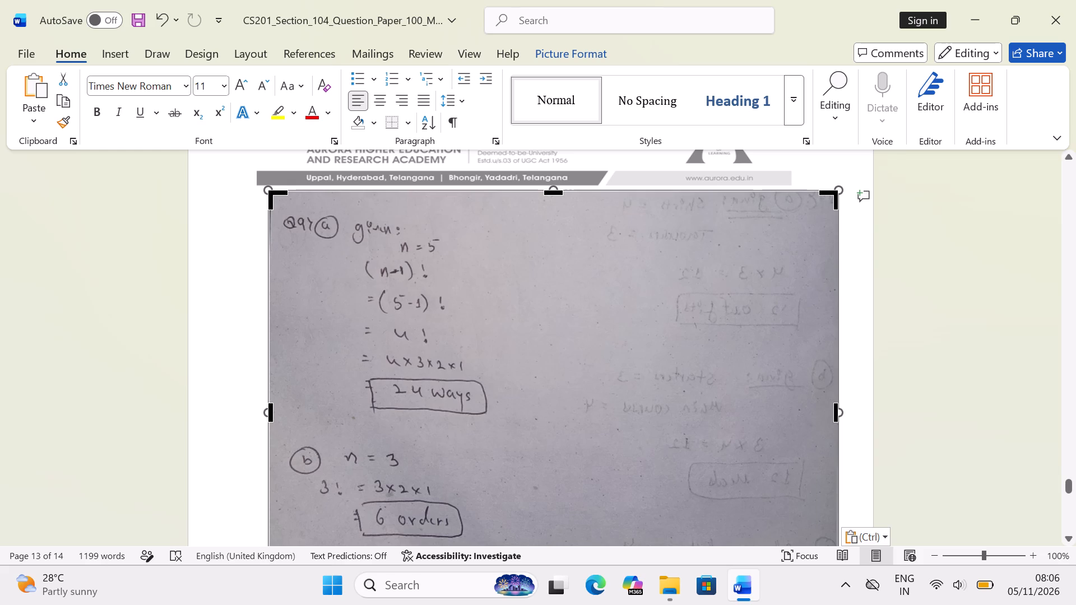
pyautogui.scroll(-2, 869, 407)
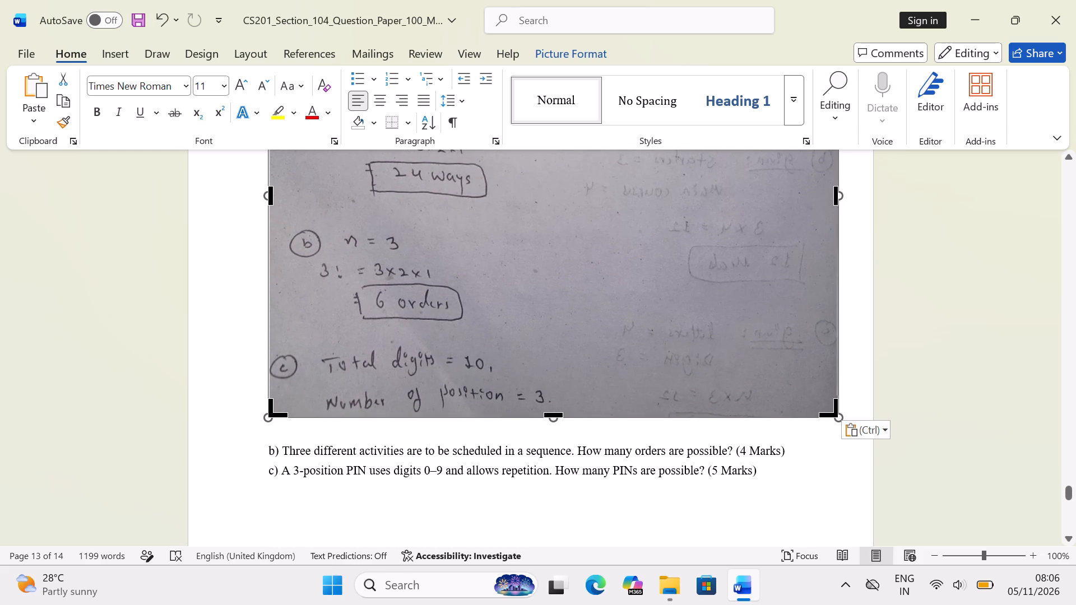
pyautogui.click(828, 395)
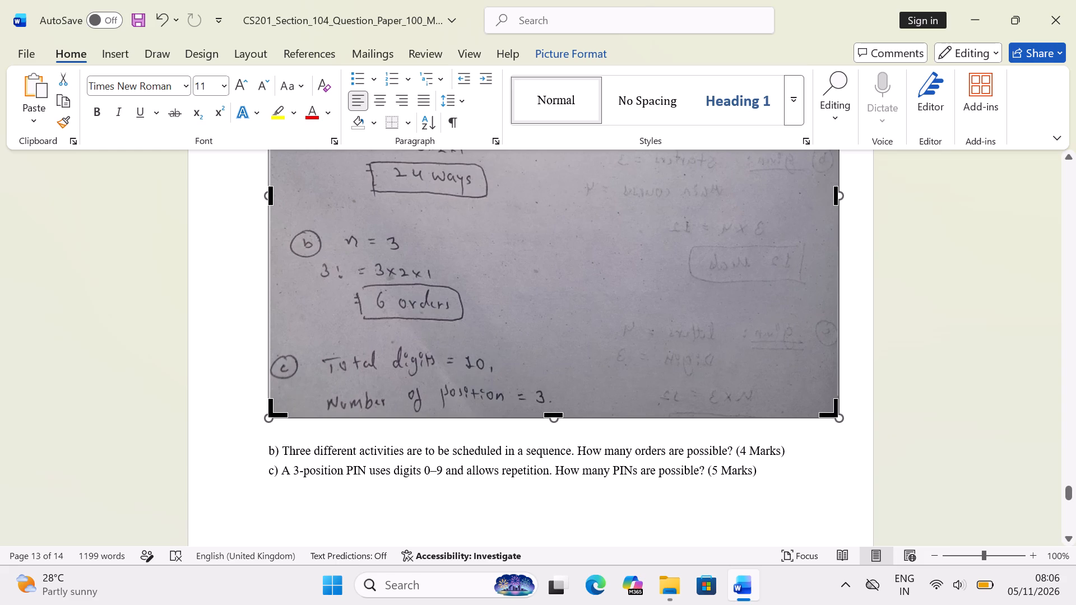
pyautogui.moveTo(832, 412); pyautogui.dragTo(811, 226)
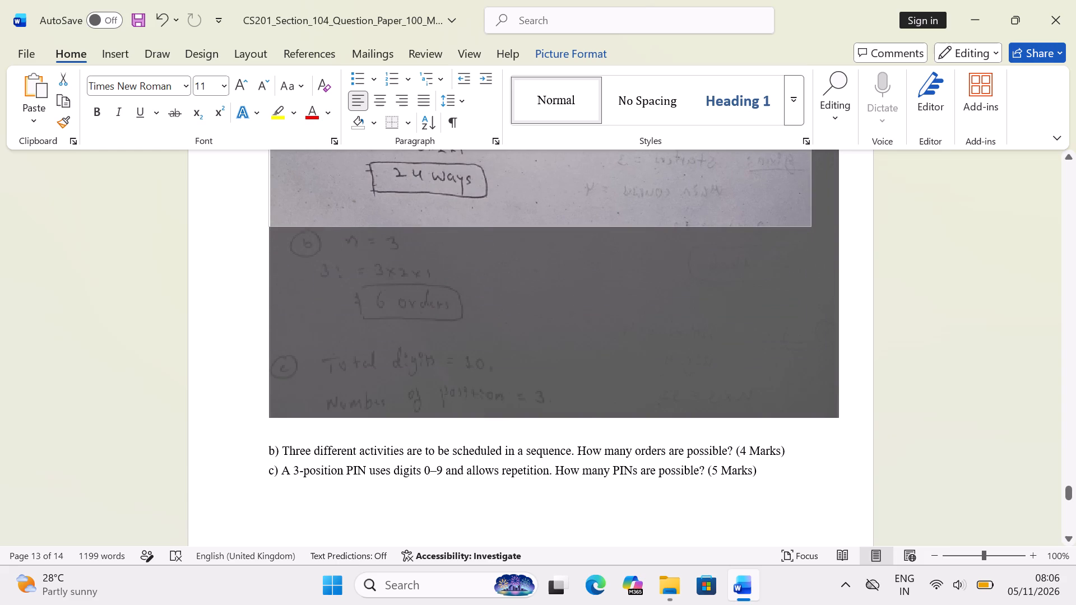
pyautogui.moveTo(811, 226); pyautogui.dragTo(822, 201)
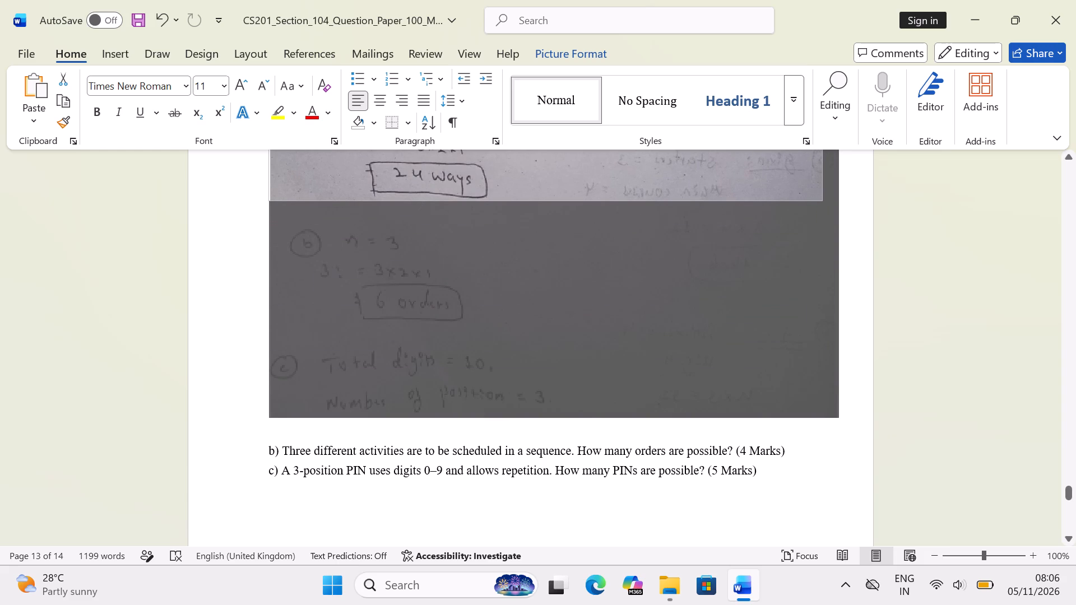
pyautogui.moveTo(822, 201); pyautogui.dragTo(834, 201)
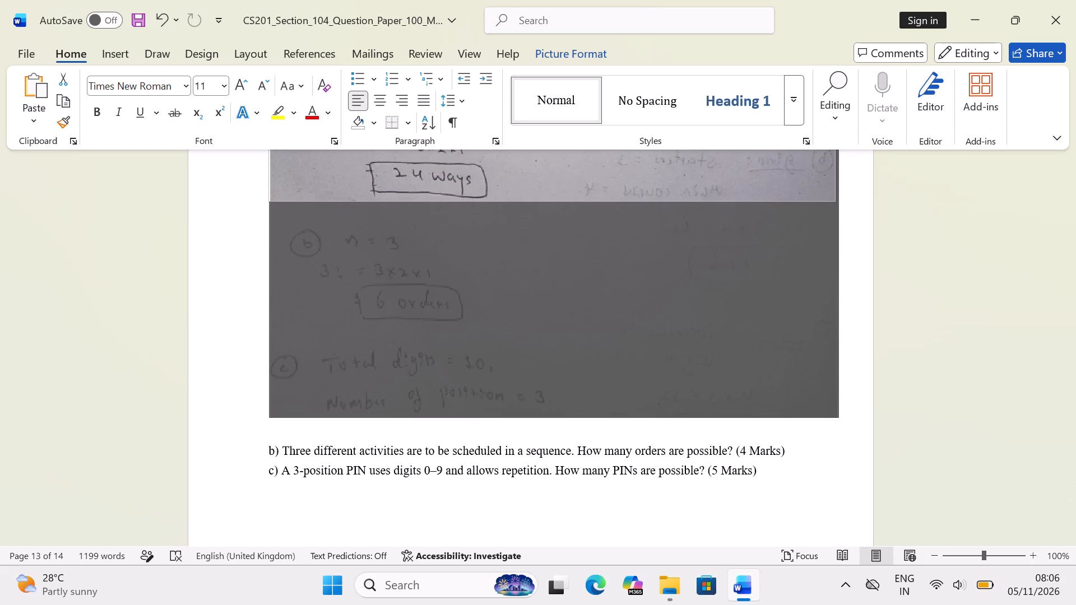
pyautogui.moveTo(834, 201); pyautogui.dragTo(840, 199)
pyautogui.scroll(2, 839, 199)
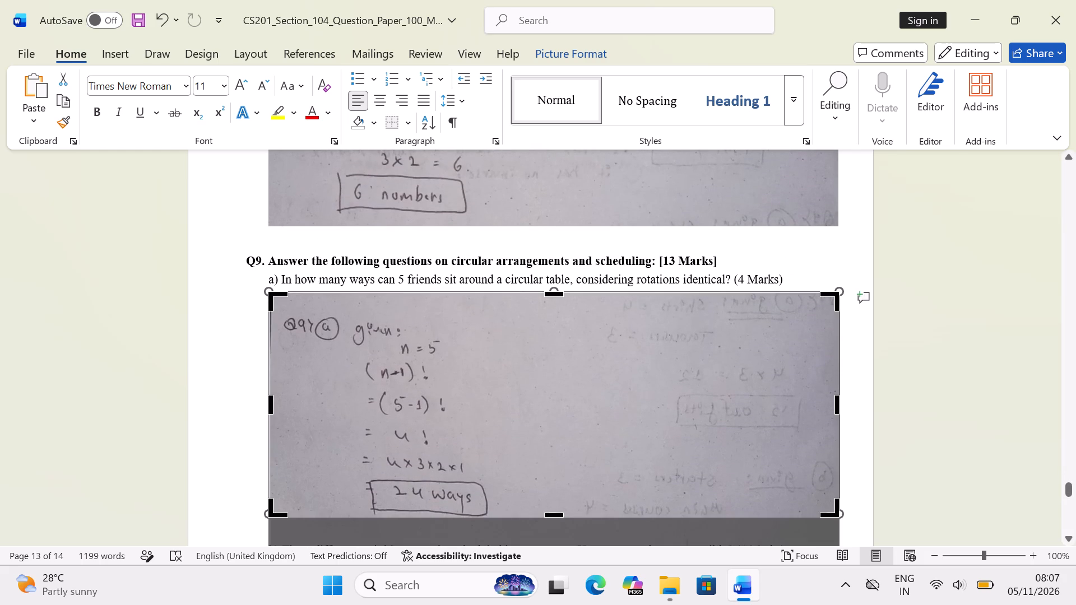
# Insert a line break at the end of Q9 question a), above its cropped answer image.
pyautogui.click(786, 280)
pyautogui.press('Return')
# Paste the copied Q9 answer image on a new line below question b) on scheduling three different activities.
pyautogui.scroll(-2, 786, 280)
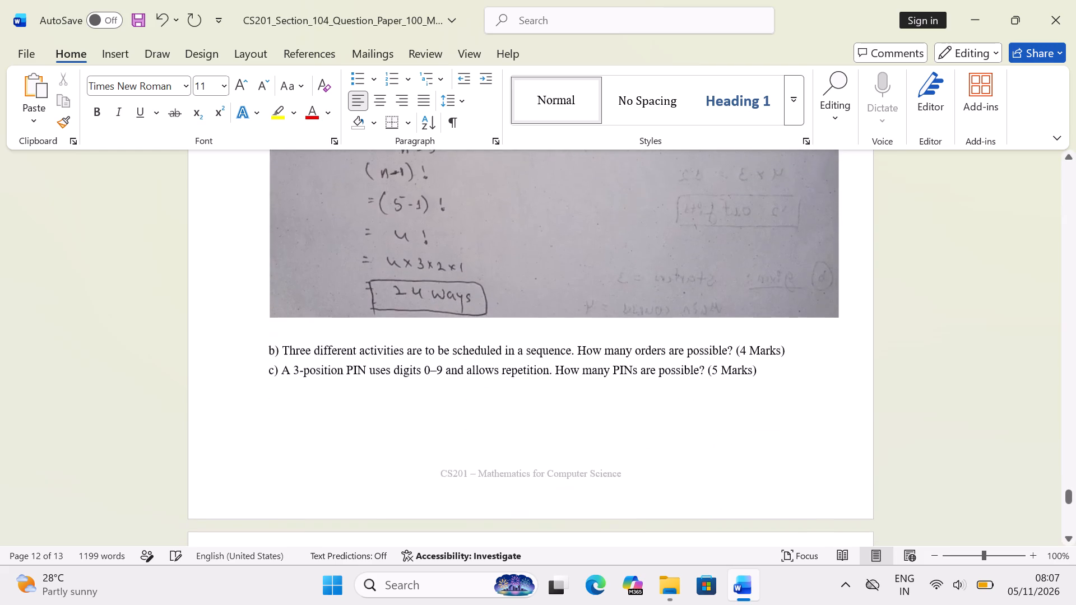
pyautogui.scroll(-1, 786, 280)
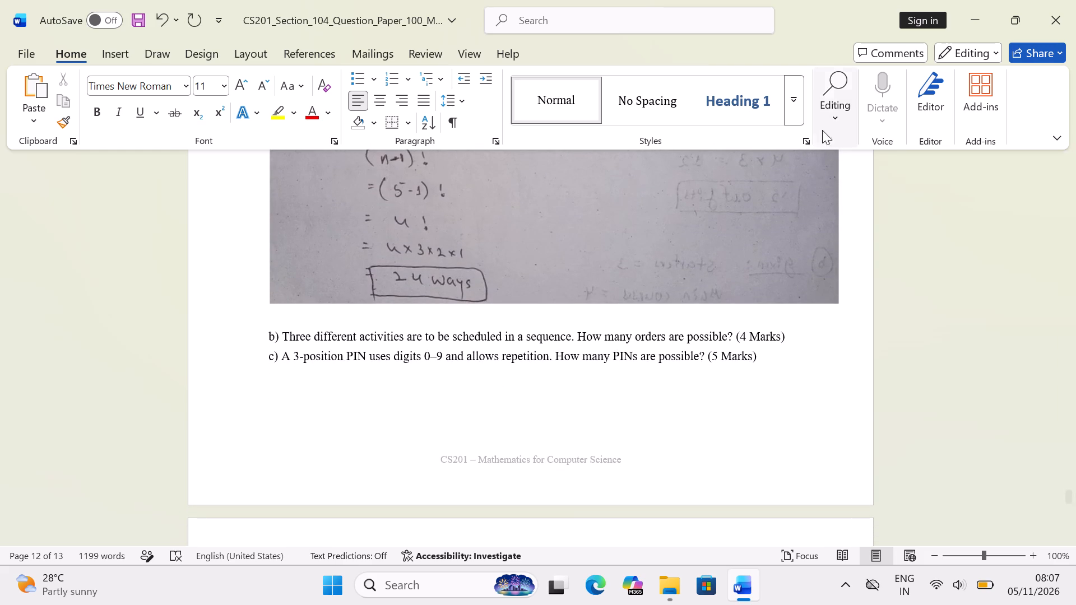
pyautogui.click(794, 341)
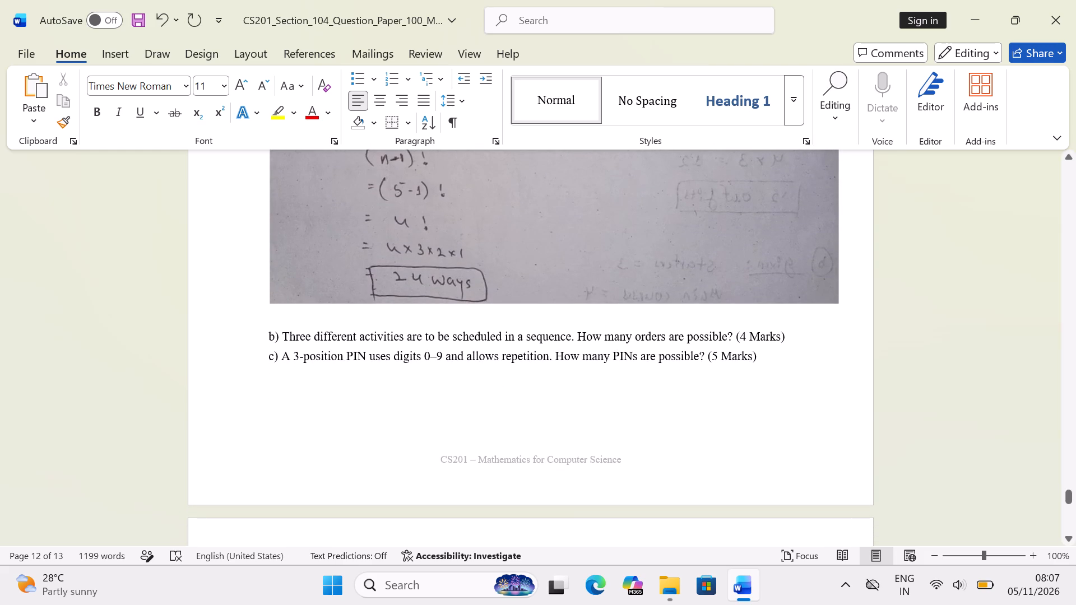
pyautogui.press('Return')
pyautogui.hotkey('ctrl', 'v')
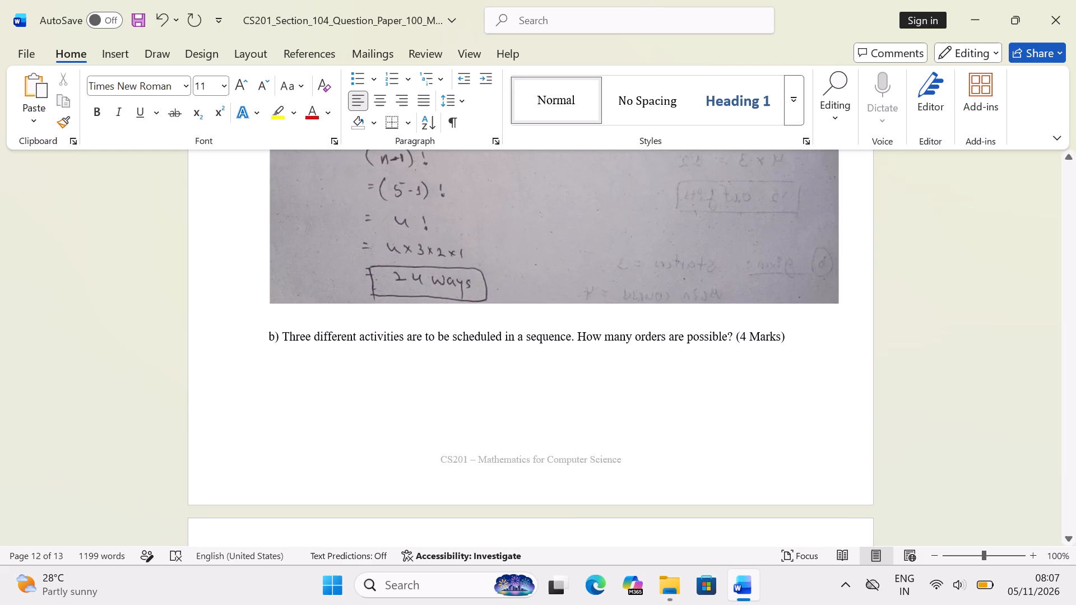
# Crop the upper portion of the image below question b) to remove the part a) working, starting just above the circled b.
pyautogui.rightClick(760, 359)
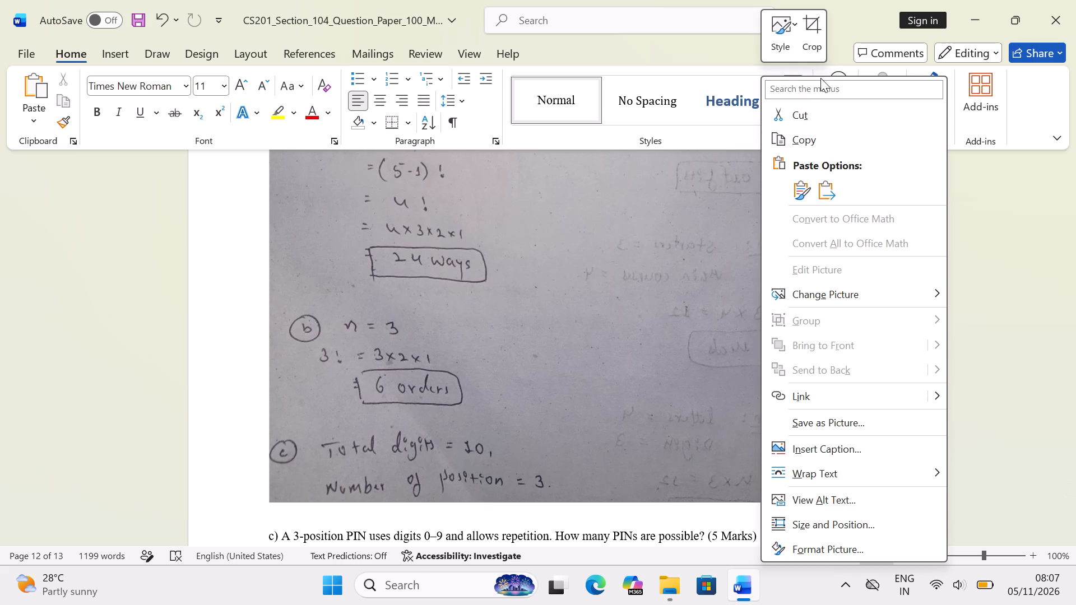
pyautogui.click(815, 47)
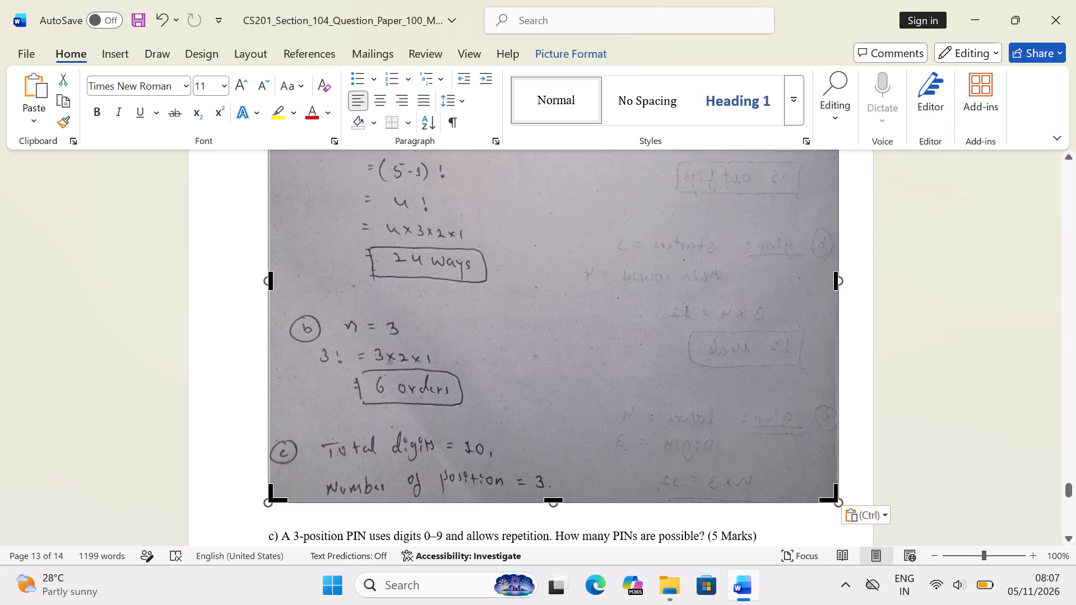
pyautogui.scroll(1, 717, 339)
pyautogui.scroll(2, 828, 493)
pyautogui.scroll(2, 720, 420)
pyautogui.scroll(2, 854, 393)
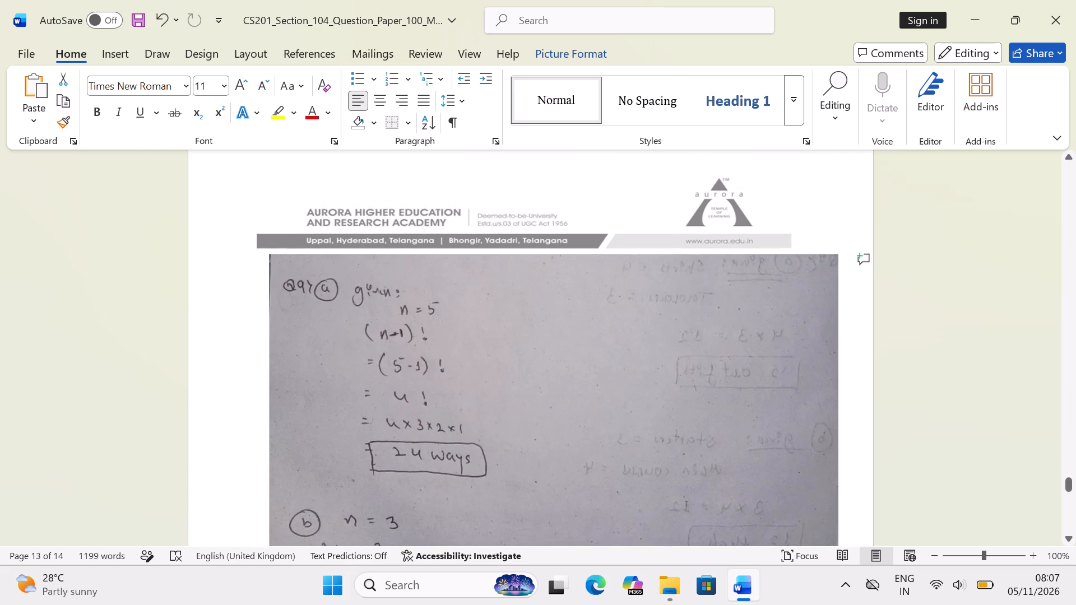
pyautogui.click(828, 272)
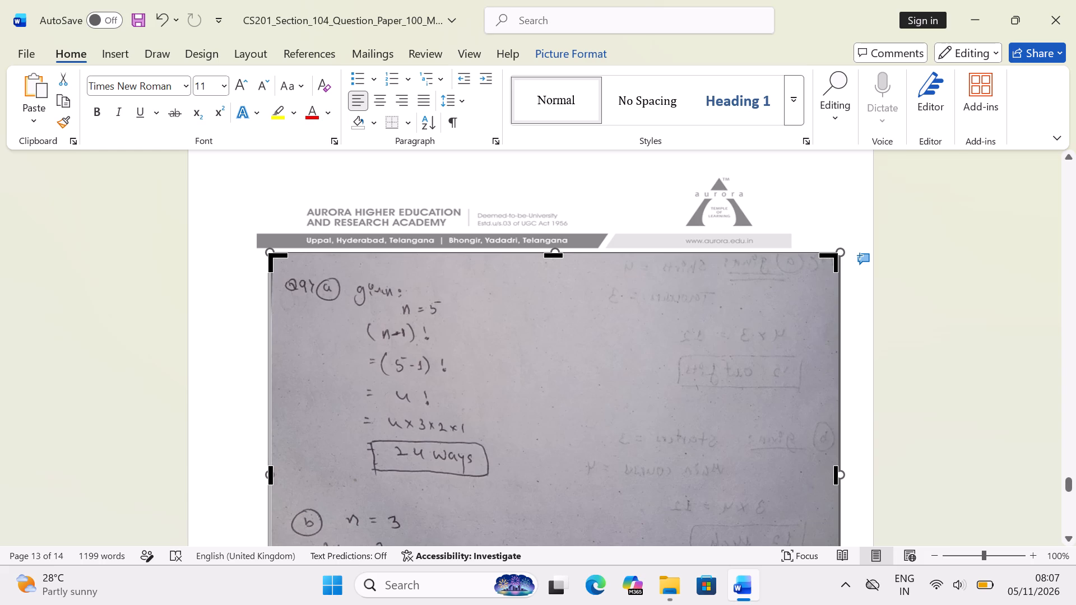
pyautogui.moveTo(833, 257); pyautogui.dragTo(842, 482)
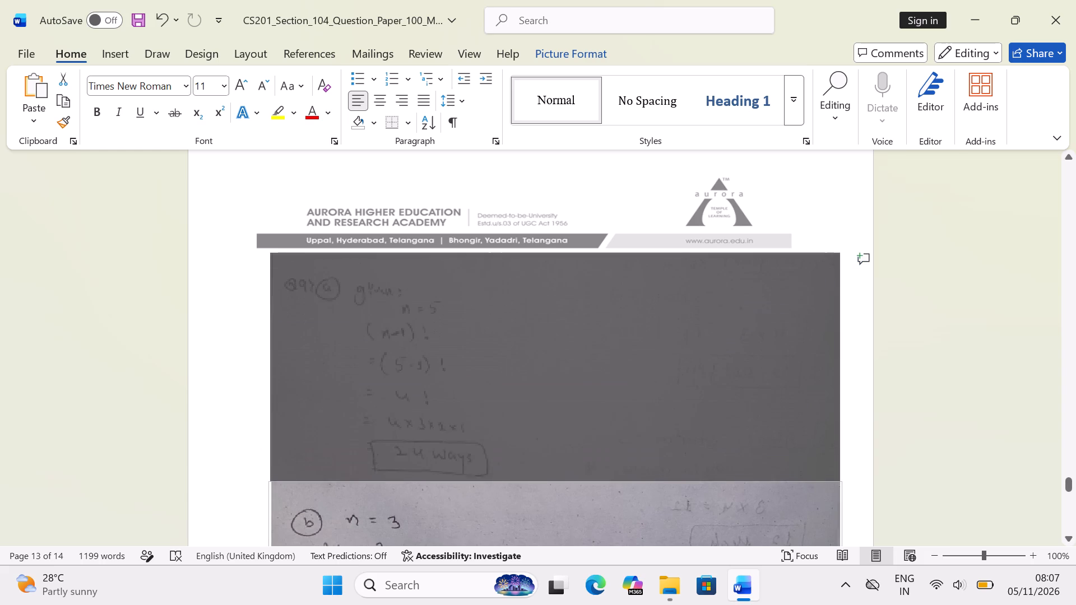
pyautogui.moveTo(842, 482); pyautogui.dragTo(843, 484)
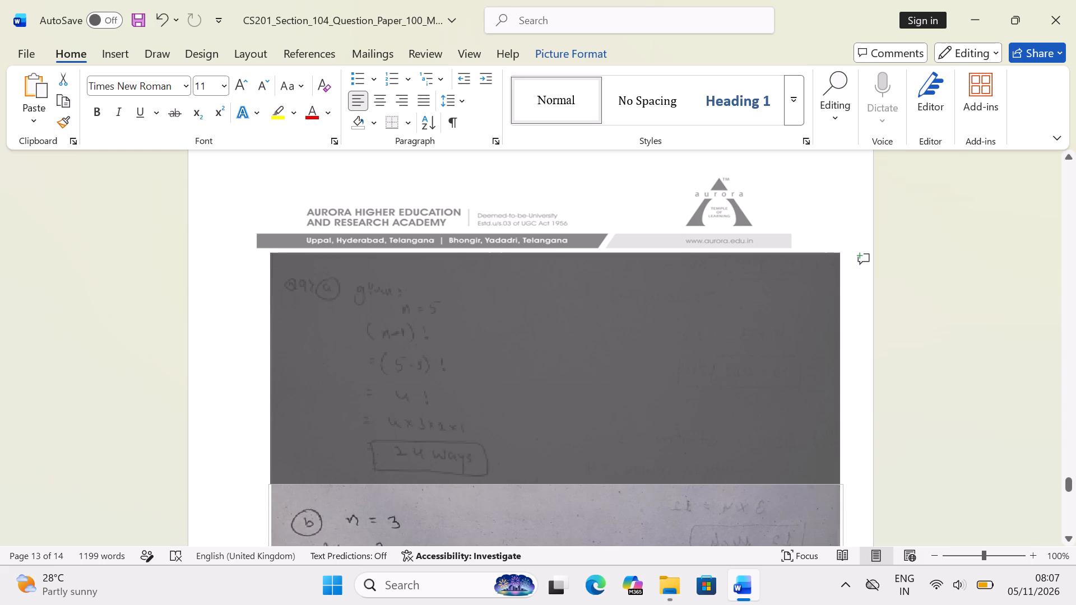
pyautogui.moveTo(843, 484); pyautogui.dragTo(842, 484)
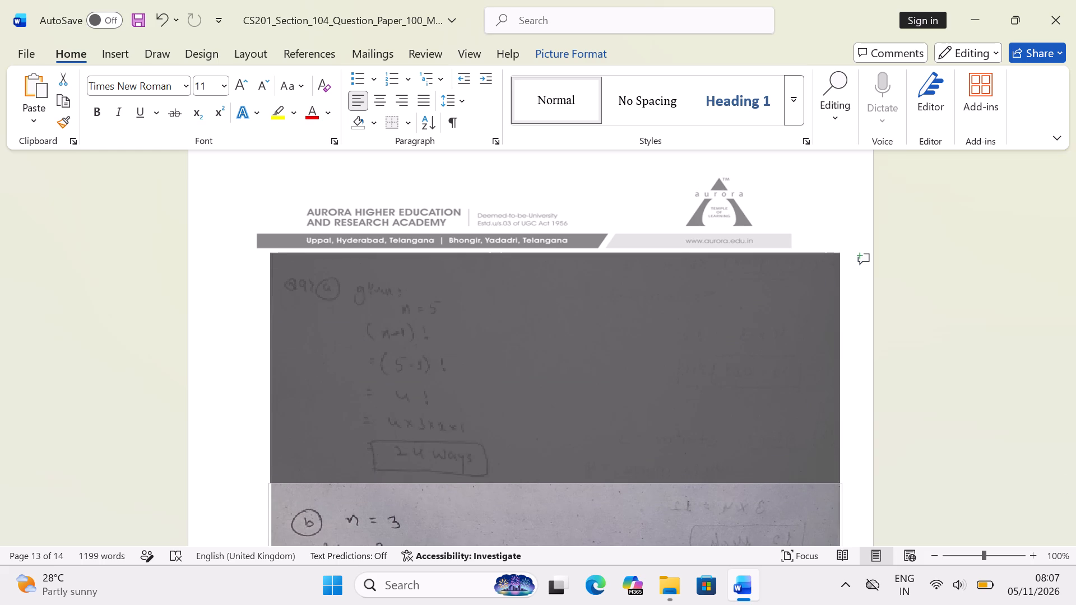
pyautogui.moveTo(842, 484); pyautogui.dragTo(841, 487)
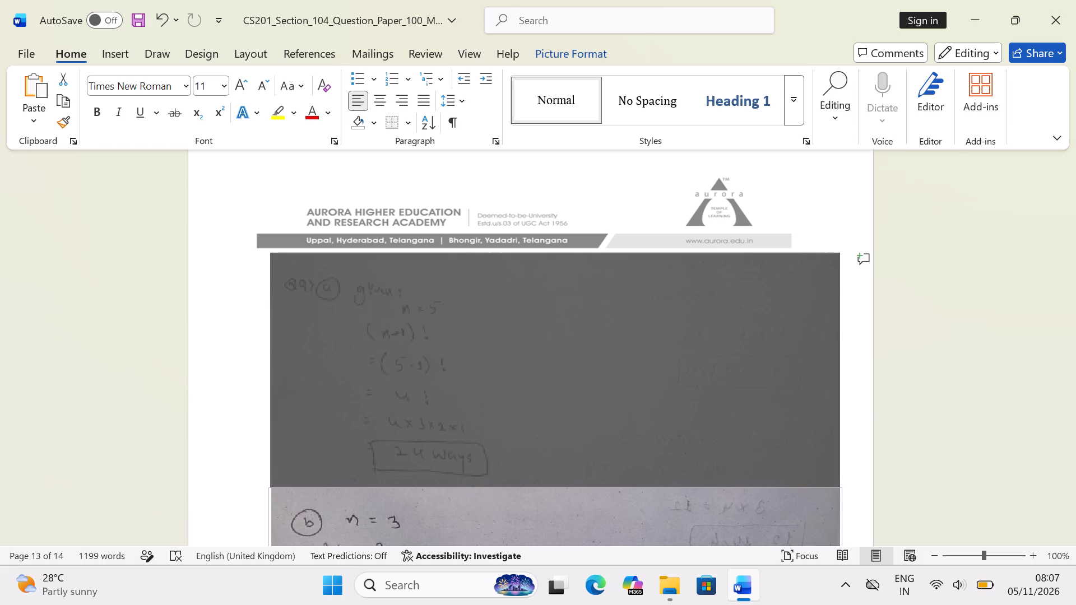
pyautogui.moveTo(841, 487); pyautogui.dragTo(838, 486)
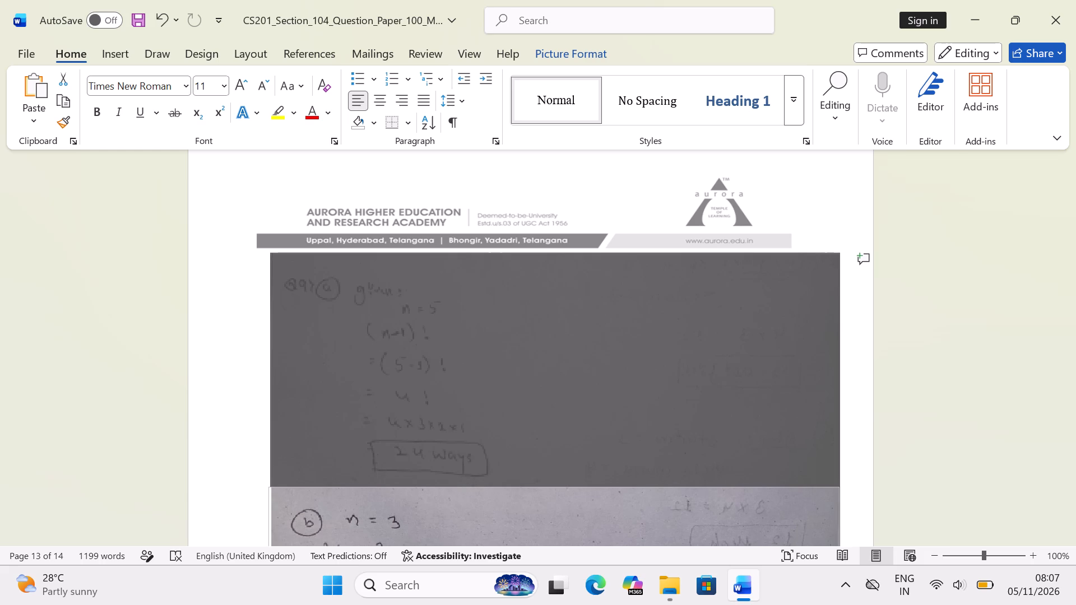
pyautogui.moveTo(838, 486); pyautogui.dragTo(837, 477)
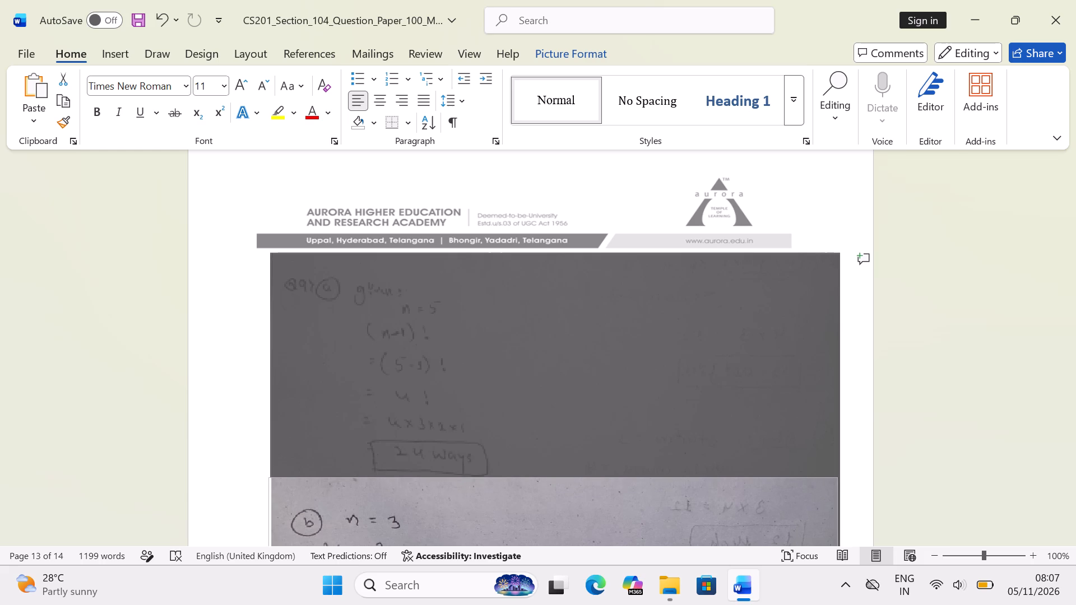
pyautogui.moveTo(837, 477); pyautogui.dragTo(840, 485)
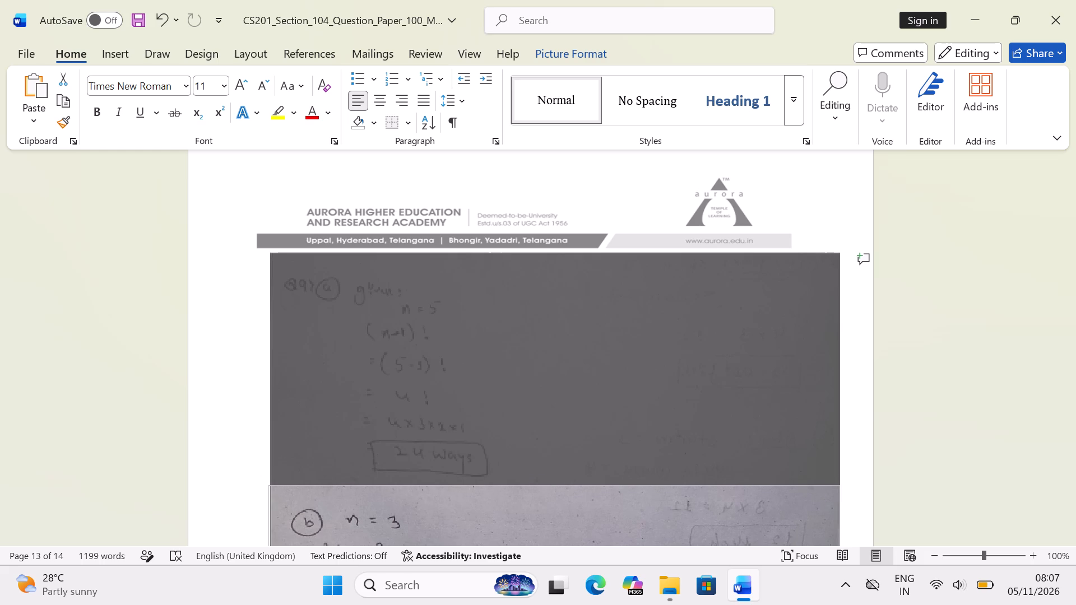
pyautogui.moveTo(840, 485); pyautogui.dragTo(839, 483)
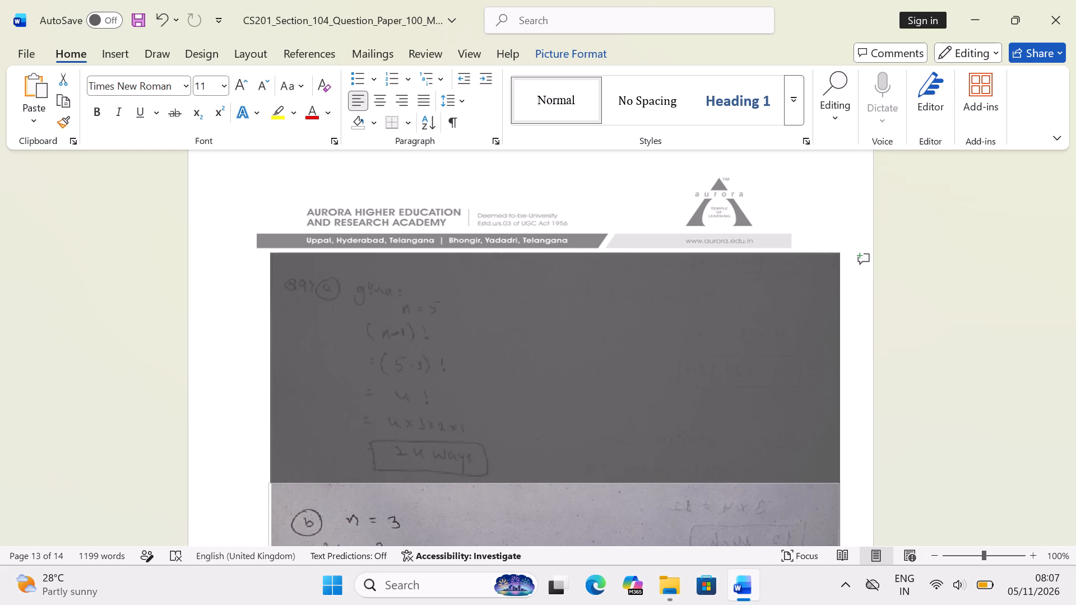
pyautogui.moveTo(839, 483); pyautogui.dragTo(840, 483)
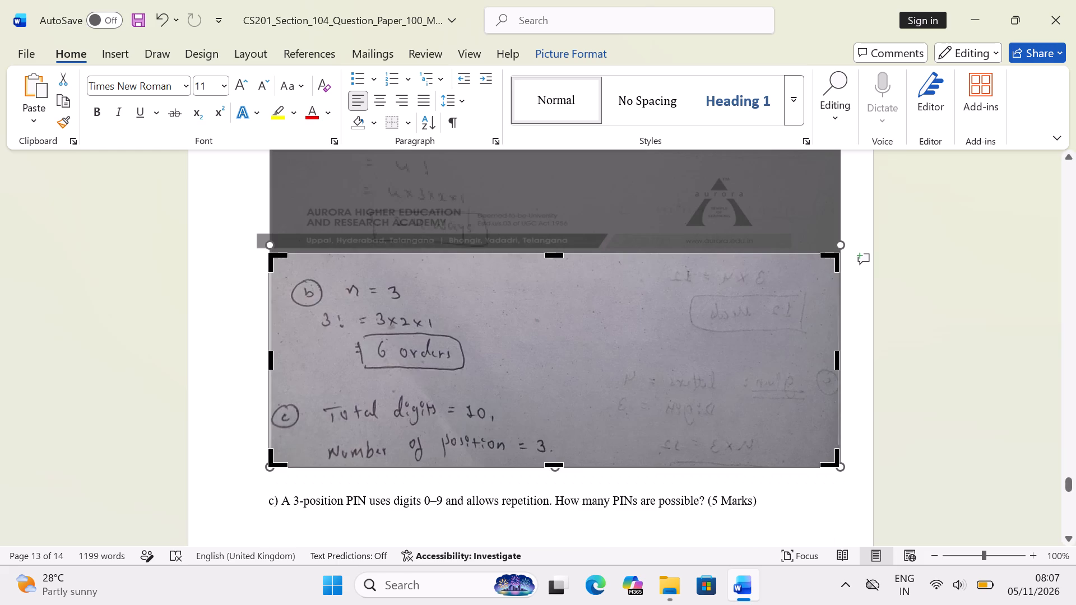
# Crop the lower portion of the same image to remove the part c) working, ending just below the boxed 6 orders.
pyautogui.moveTo(834, 464); pyautogui.dragTo(854, 419)
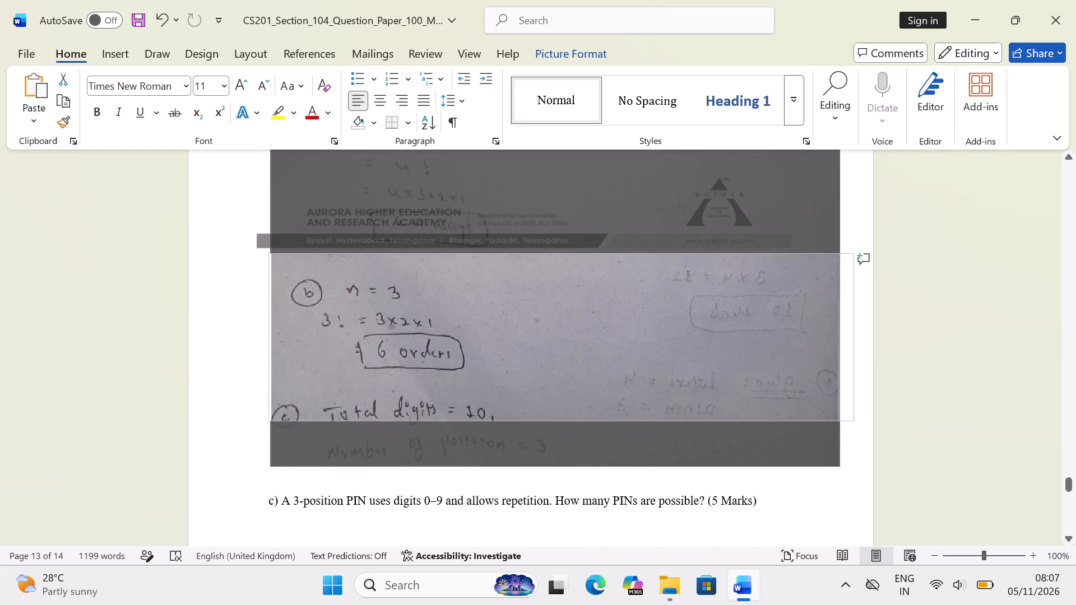
pyautogui.moveTo(854, 419); pyautogui.dragTo(843, 384)
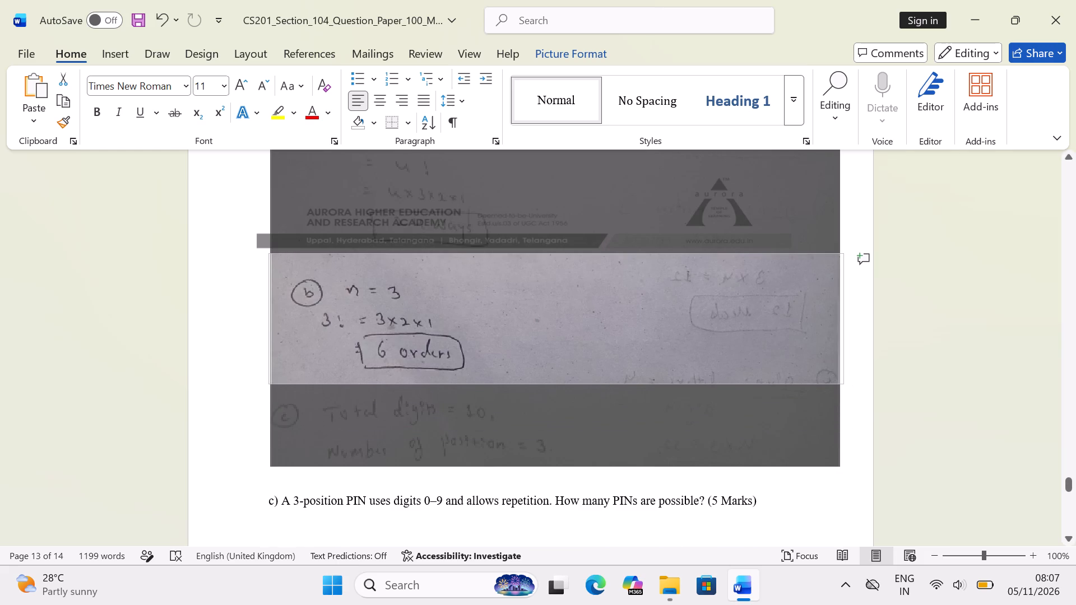
pyautogui.moveTo(843, 384); pyautogui.dragTo(841, 379)
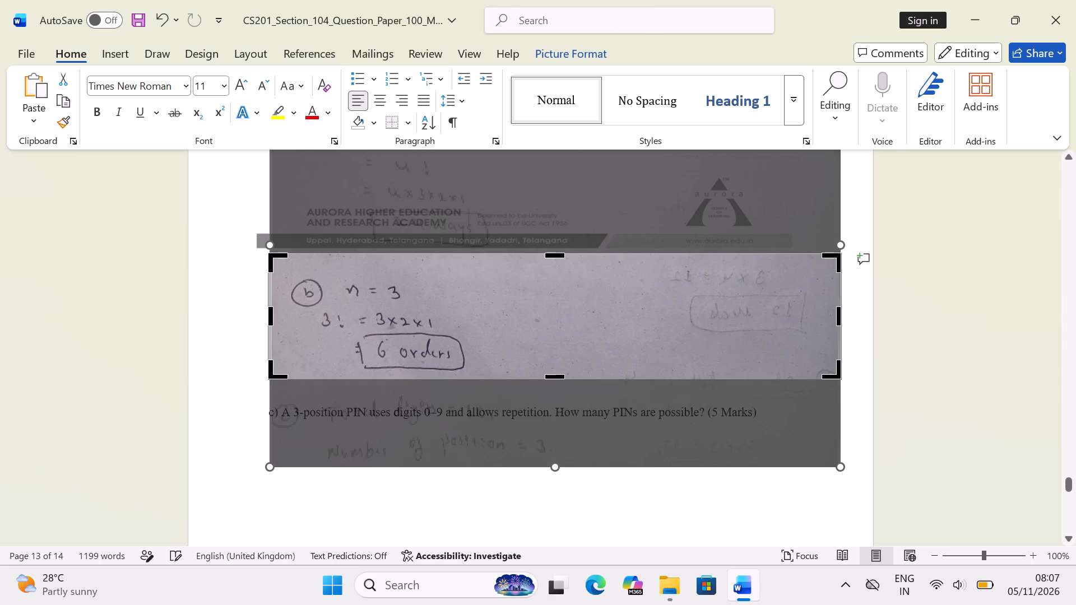
pyautogui.click(939, 427)
pyautogui.scroll(1, 719, 337)
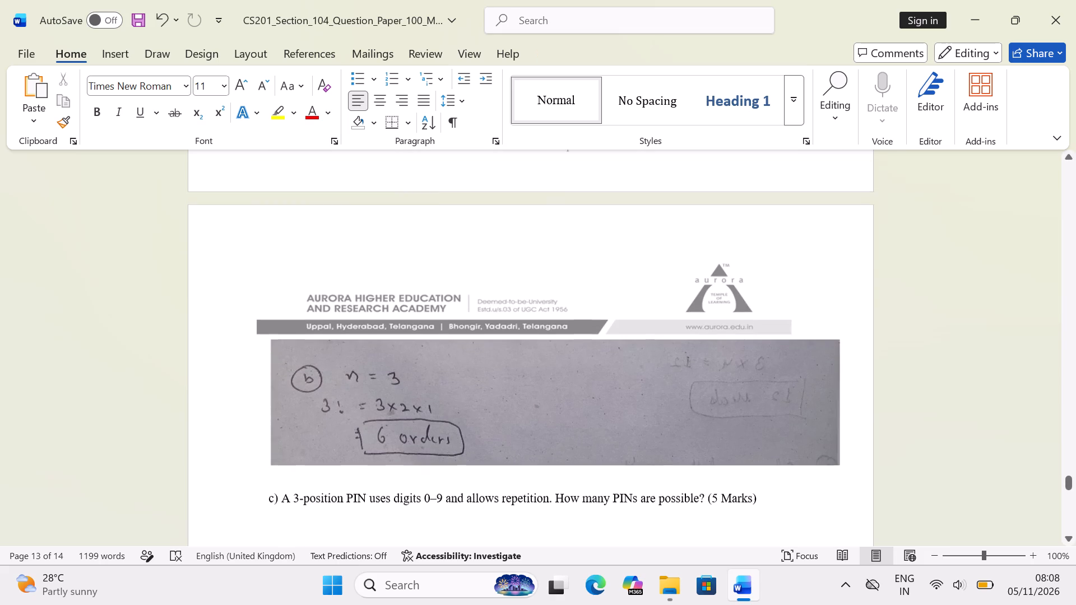
# Delete the line breaks above the Q9 part b) answer image so question b) sits directly above it on the same page.
pyautogui.scroll(2, 719, 337)
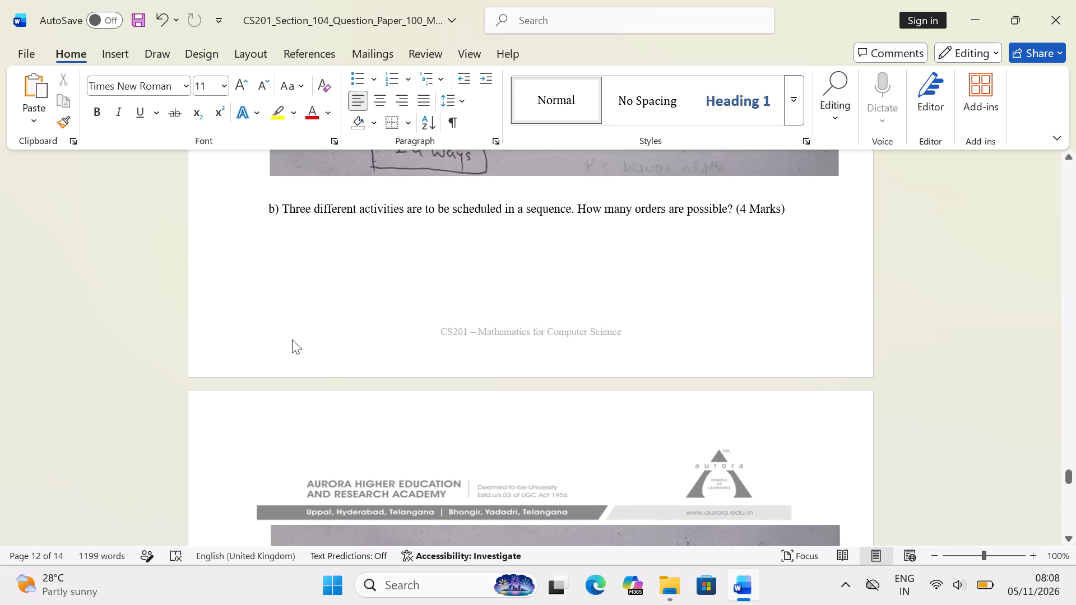
pyautogui.scroll(-1, 289, 474)
pyautogui.click(270, 472)
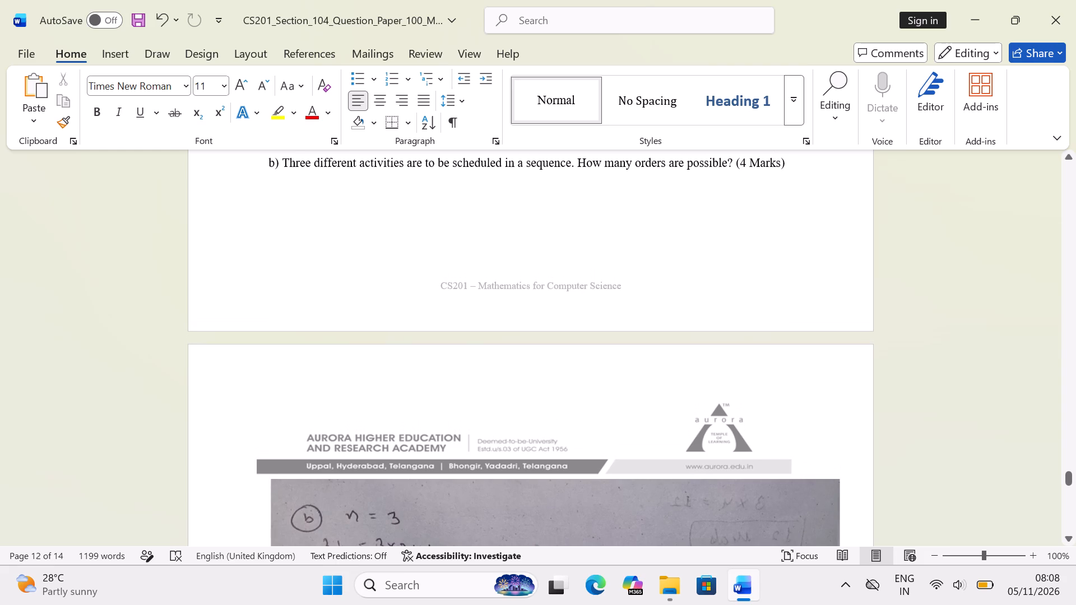
pyautogui.click(268, 488)
pyautogui.moveTo(251, 478); pyautogui.dragTo(264, 480)
pyautogui.click(264, 480)
pyautogui.press('BackSpace')
pyautogui.press('BackSpace')
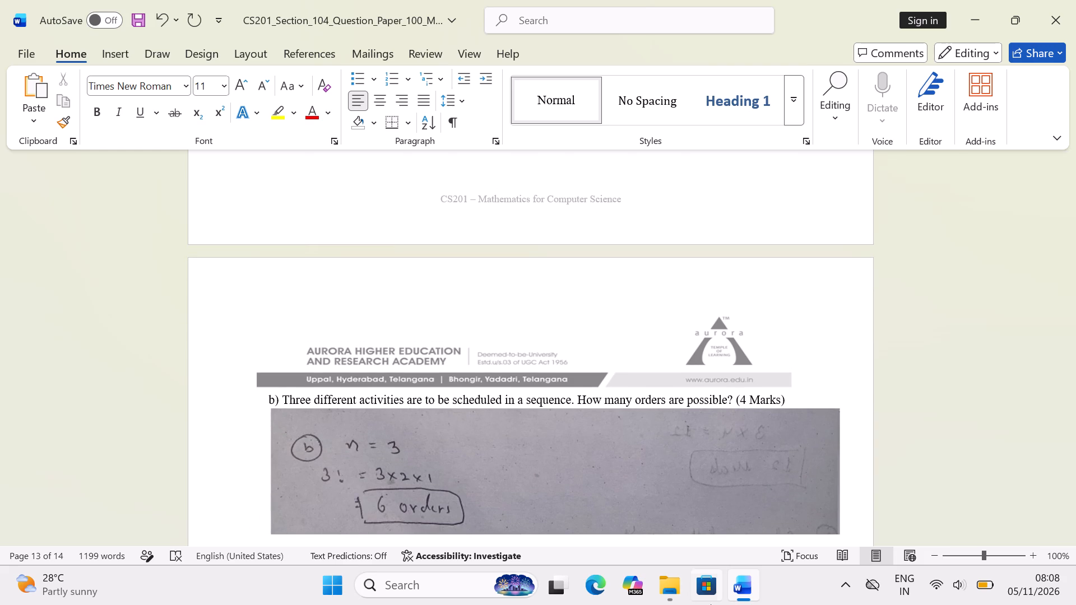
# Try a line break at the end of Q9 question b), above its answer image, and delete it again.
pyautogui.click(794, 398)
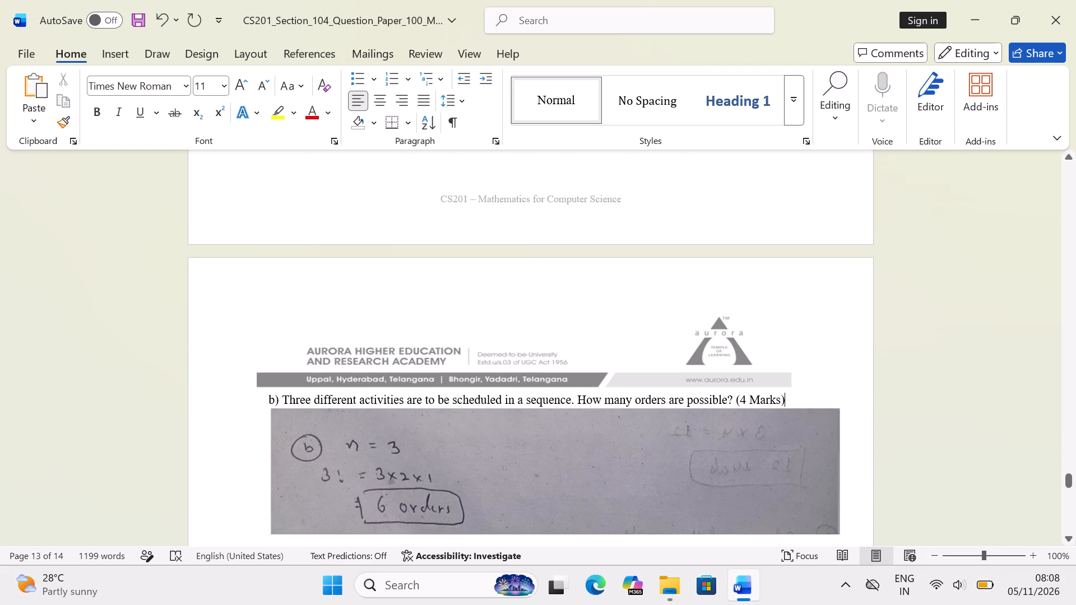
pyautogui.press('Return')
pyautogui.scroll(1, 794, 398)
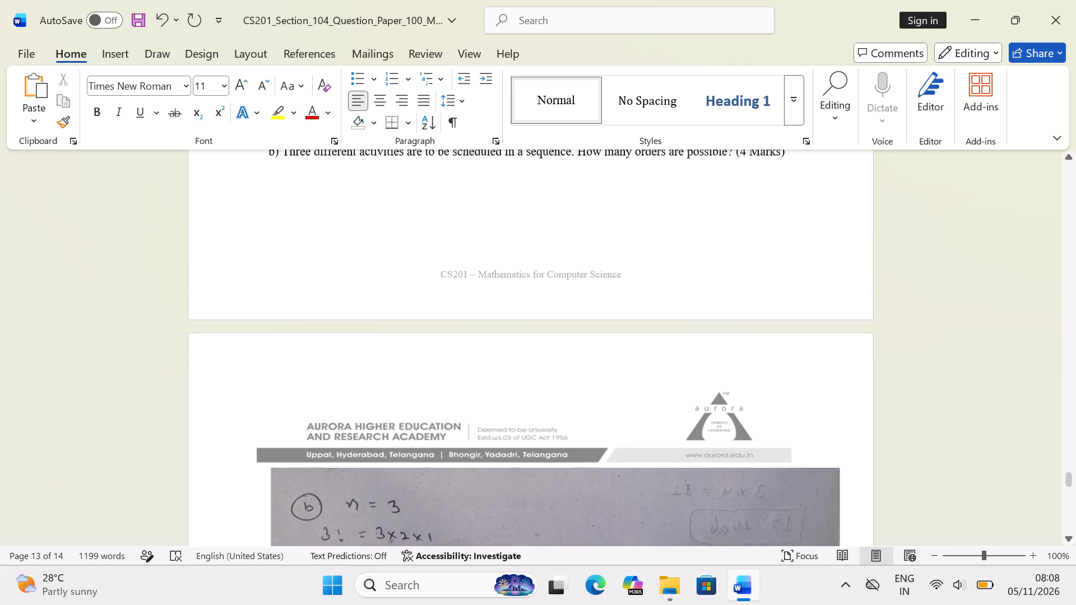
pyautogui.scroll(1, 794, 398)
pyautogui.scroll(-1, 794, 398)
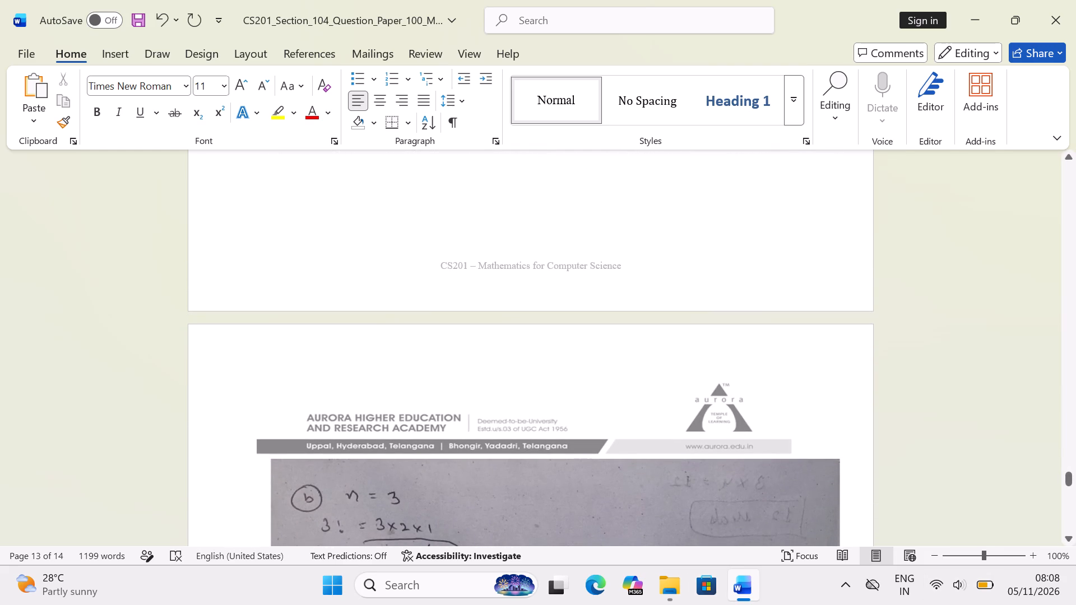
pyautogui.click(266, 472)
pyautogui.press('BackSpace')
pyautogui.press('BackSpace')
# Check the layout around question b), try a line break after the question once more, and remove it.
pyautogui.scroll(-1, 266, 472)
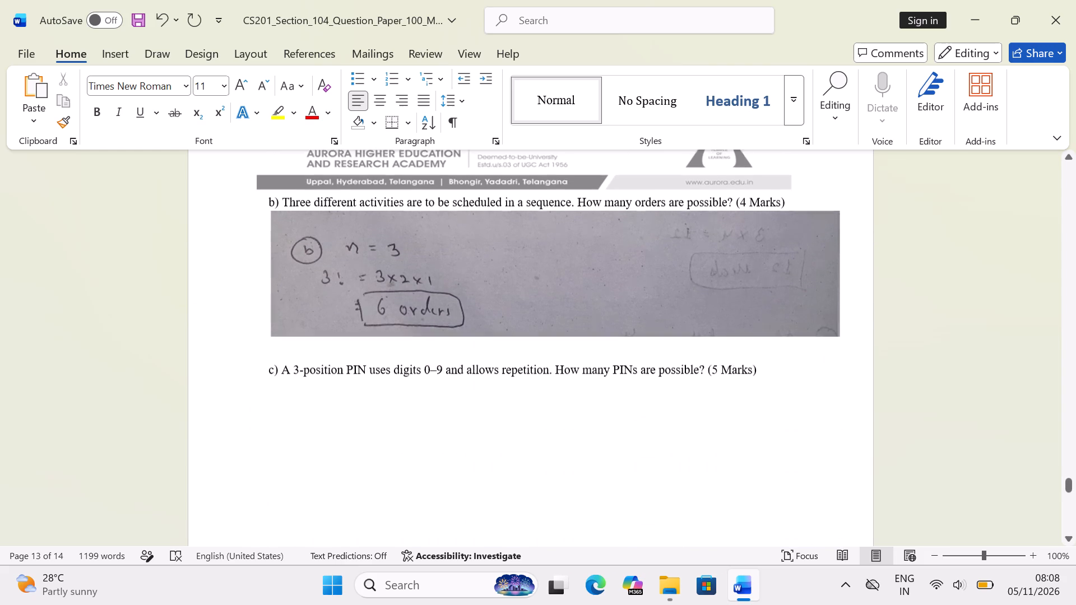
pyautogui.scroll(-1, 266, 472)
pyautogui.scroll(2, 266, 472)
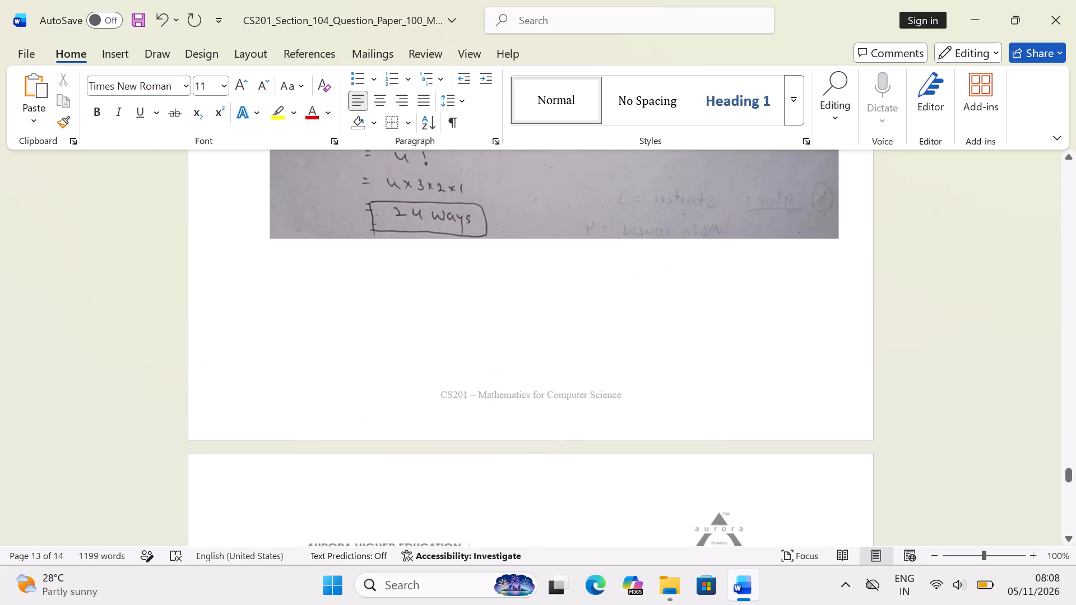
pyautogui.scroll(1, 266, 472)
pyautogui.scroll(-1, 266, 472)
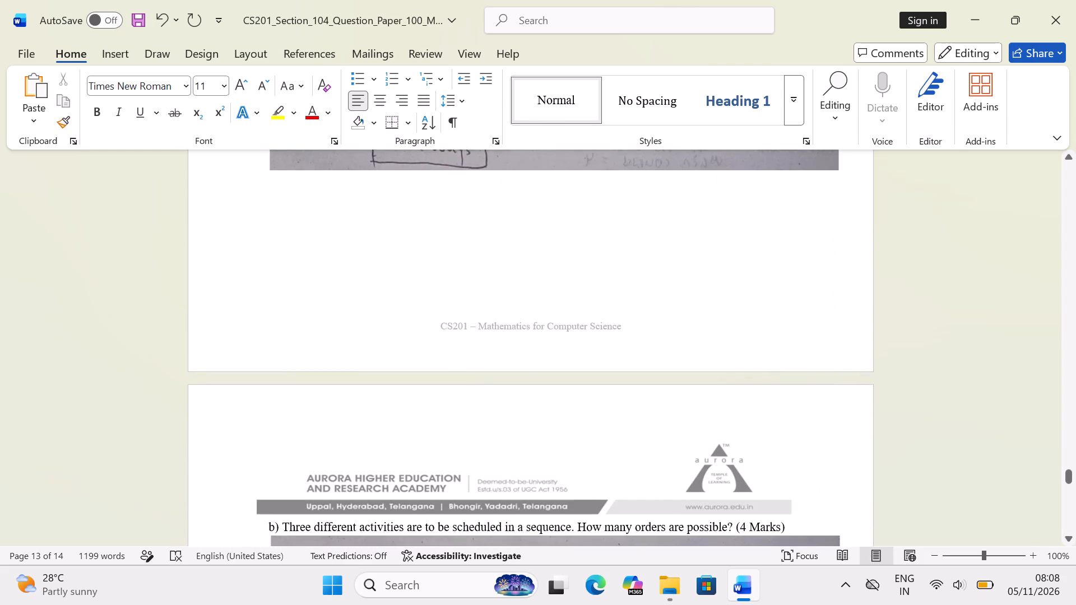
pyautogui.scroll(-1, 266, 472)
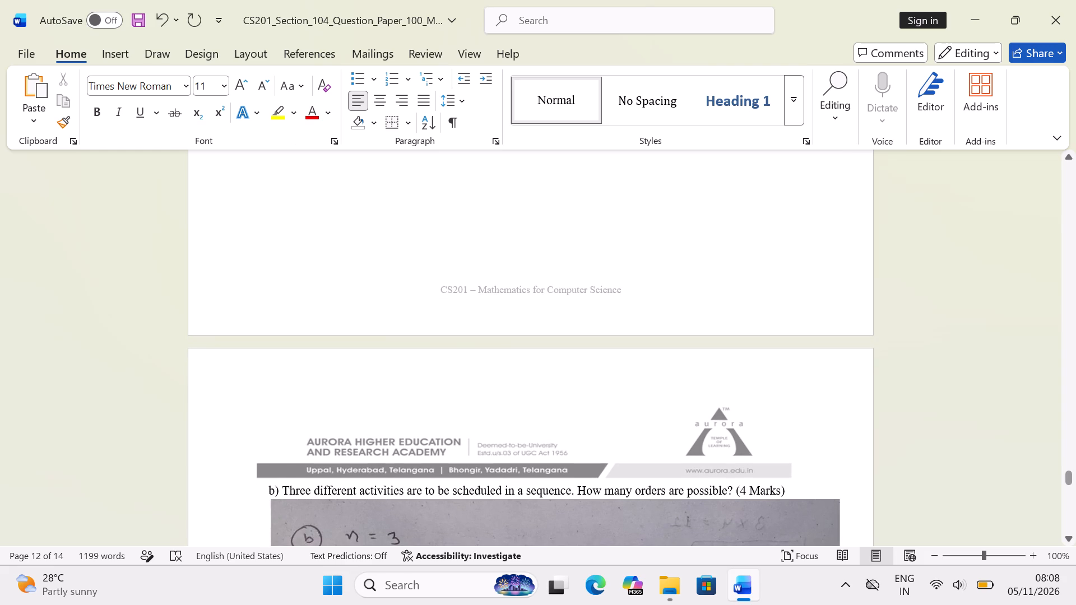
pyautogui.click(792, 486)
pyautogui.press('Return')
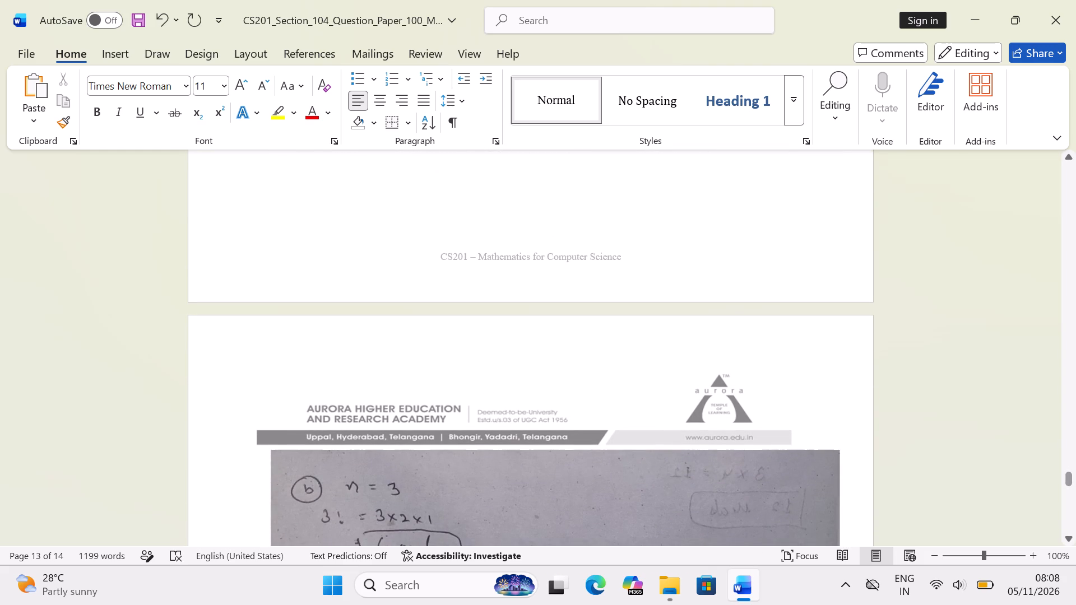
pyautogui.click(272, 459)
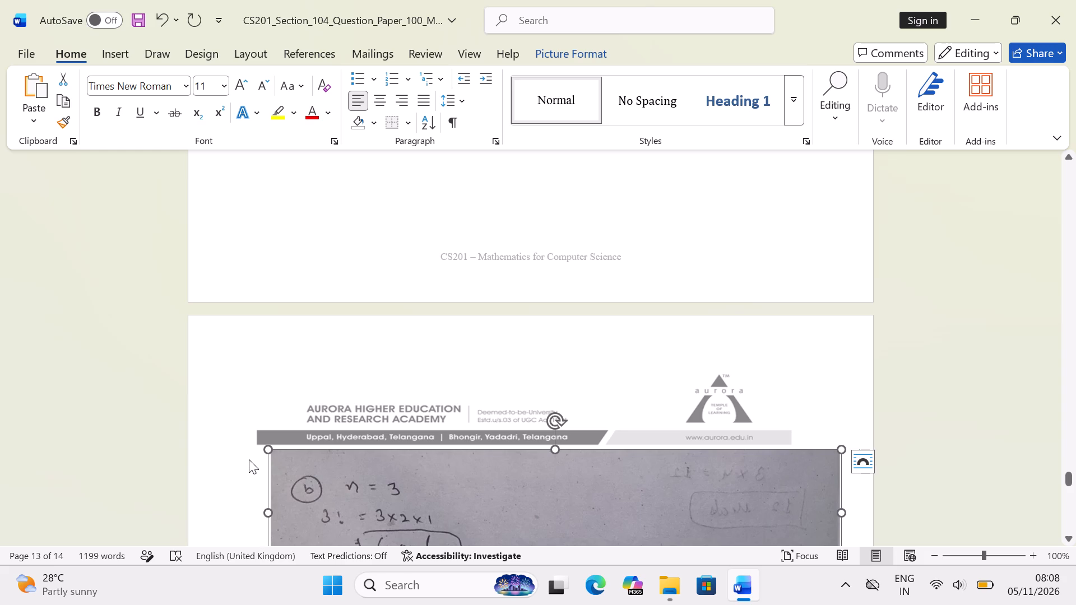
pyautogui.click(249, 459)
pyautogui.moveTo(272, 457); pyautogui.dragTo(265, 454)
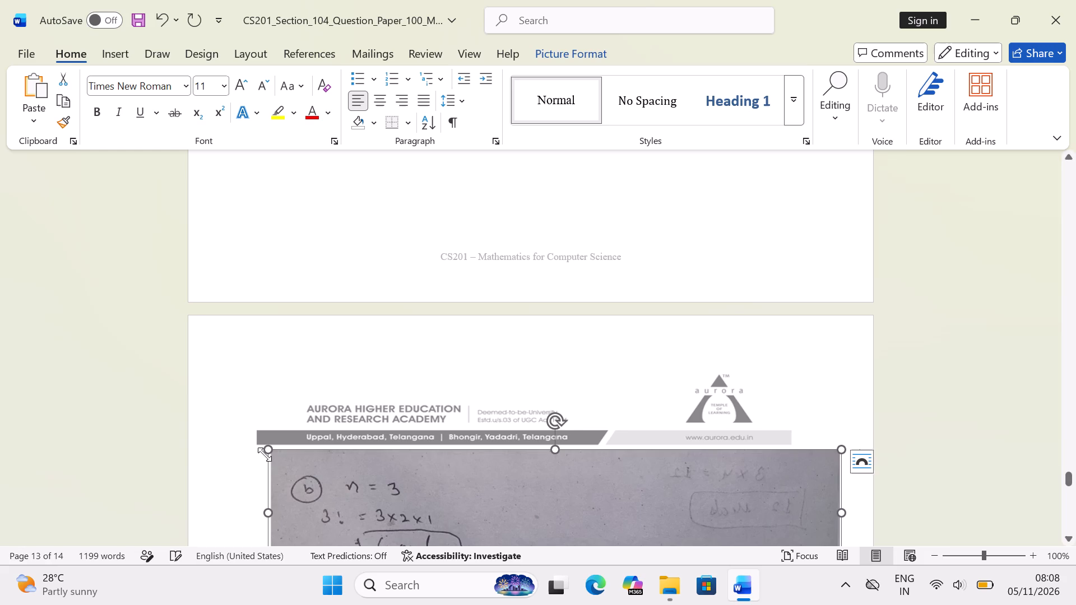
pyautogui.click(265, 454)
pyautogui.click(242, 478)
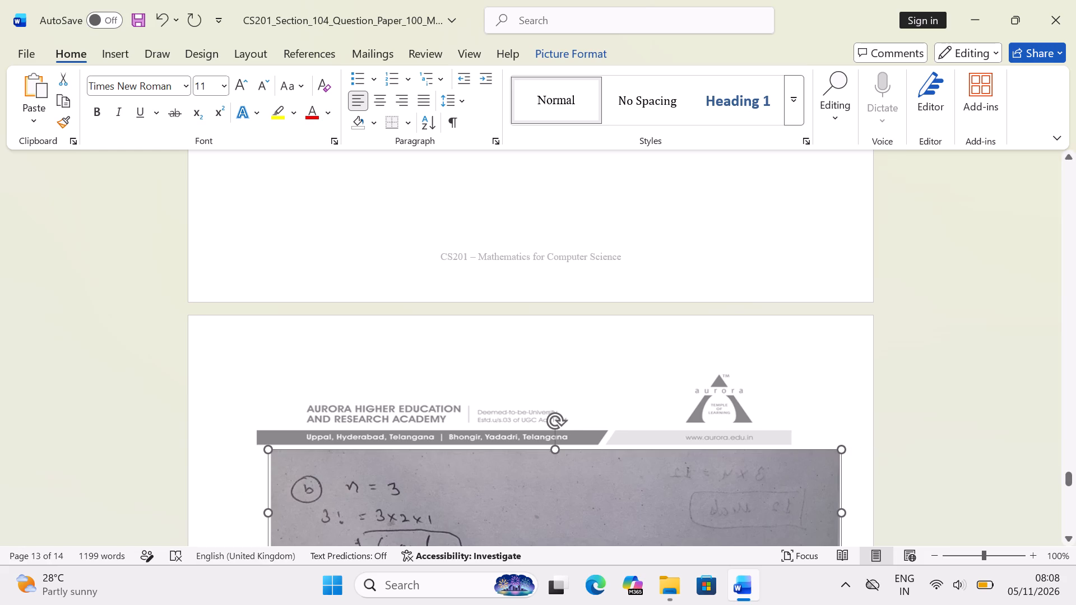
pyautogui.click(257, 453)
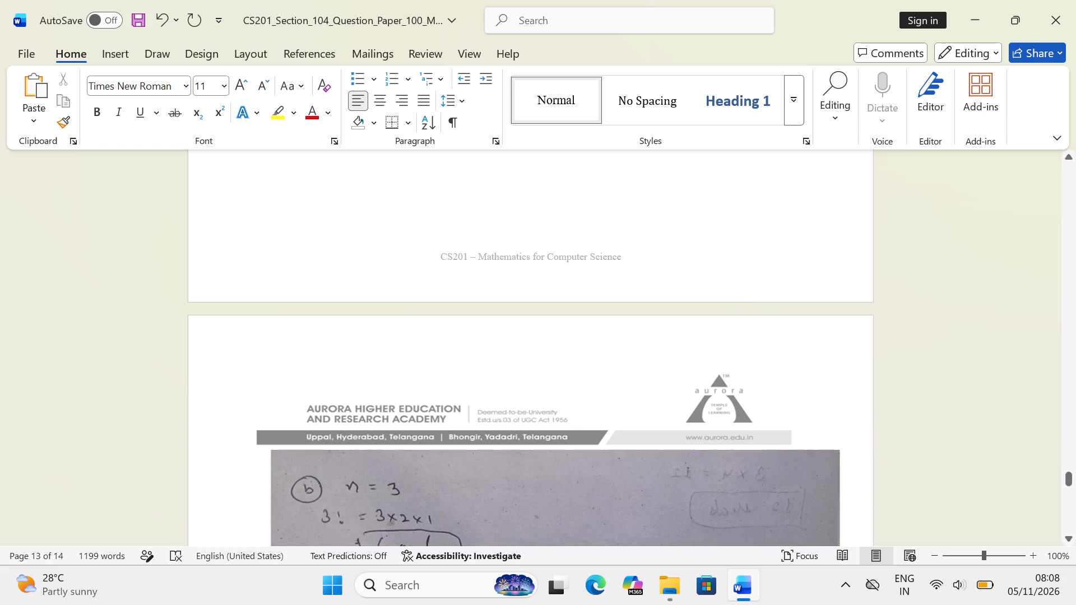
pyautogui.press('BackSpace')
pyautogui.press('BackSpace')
# Paste the copied Q9 answer image below question c) on the 3-position PIN and open it for cropping.
pyautogui.scroll(-1, 257, 453)
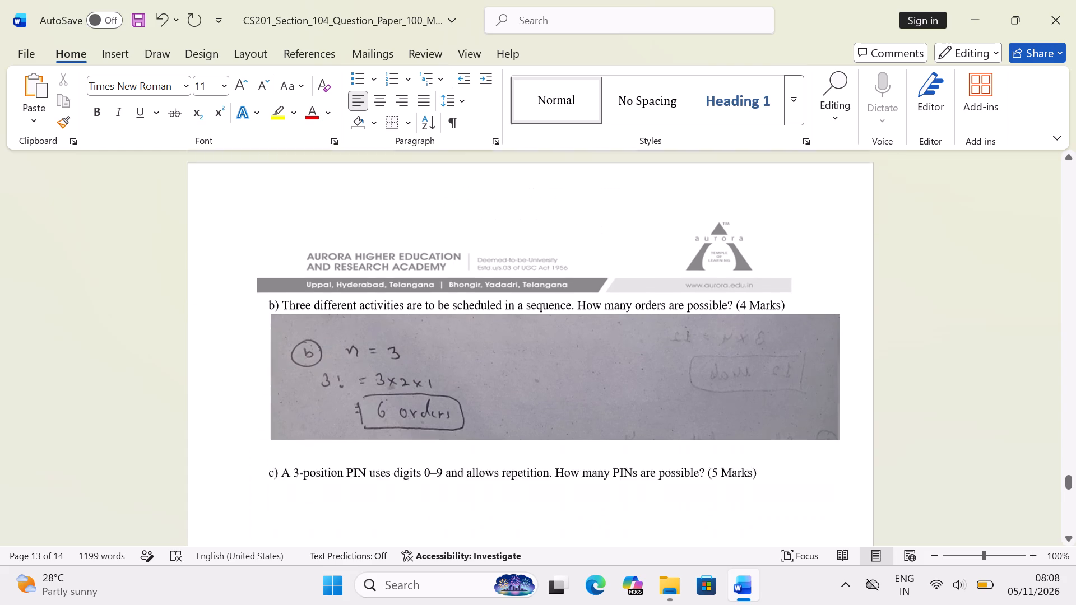
pyautogui.scroll(-1, 257, 453)
pyautogui.click(402, 390)
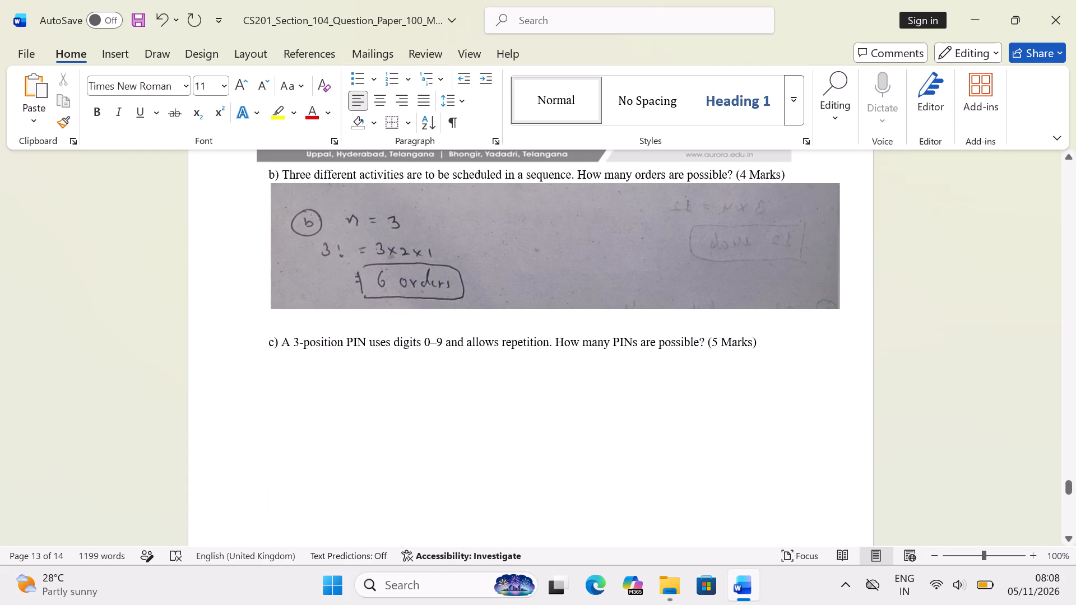
pyautogui.hotkey('ctrl', 'v')
pyautogui.click(553, 433)
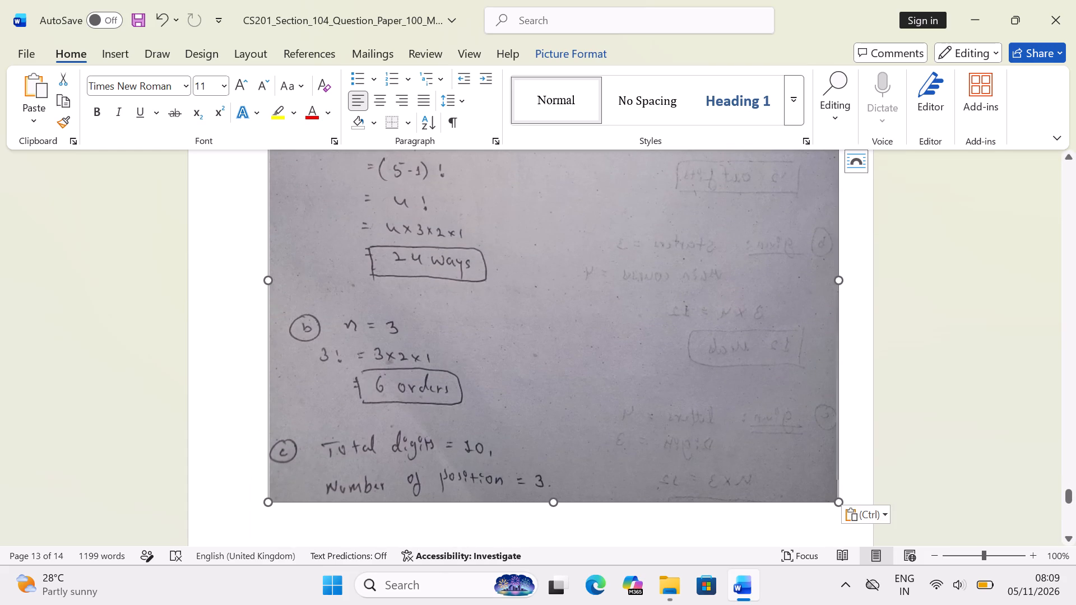
pyautogui.tripleClick(553, 433)
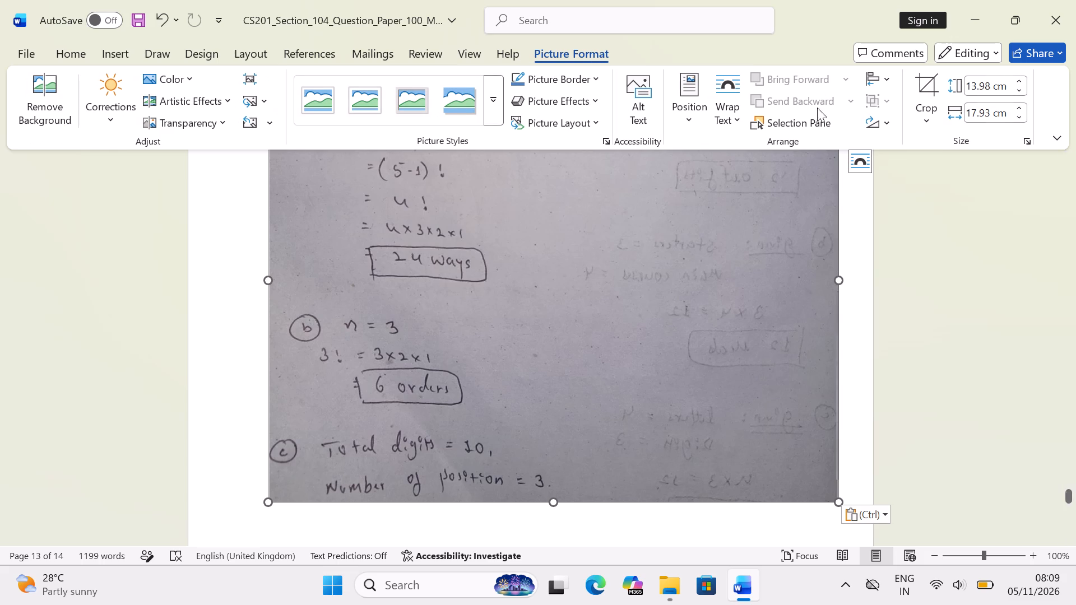
pyautogui.click(665, 333)
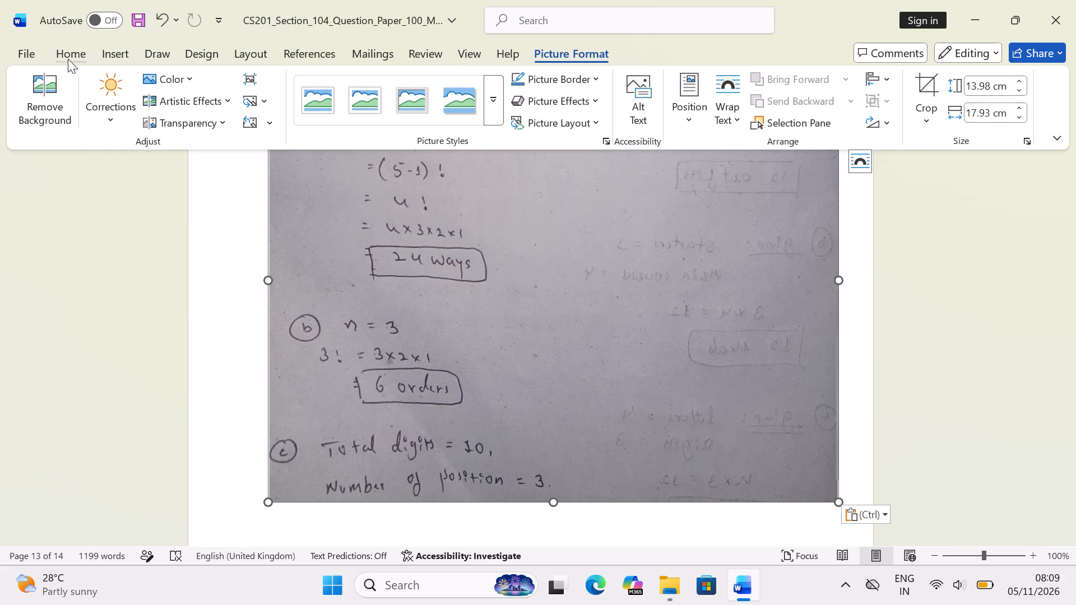
pyautogui.click(59, 52)
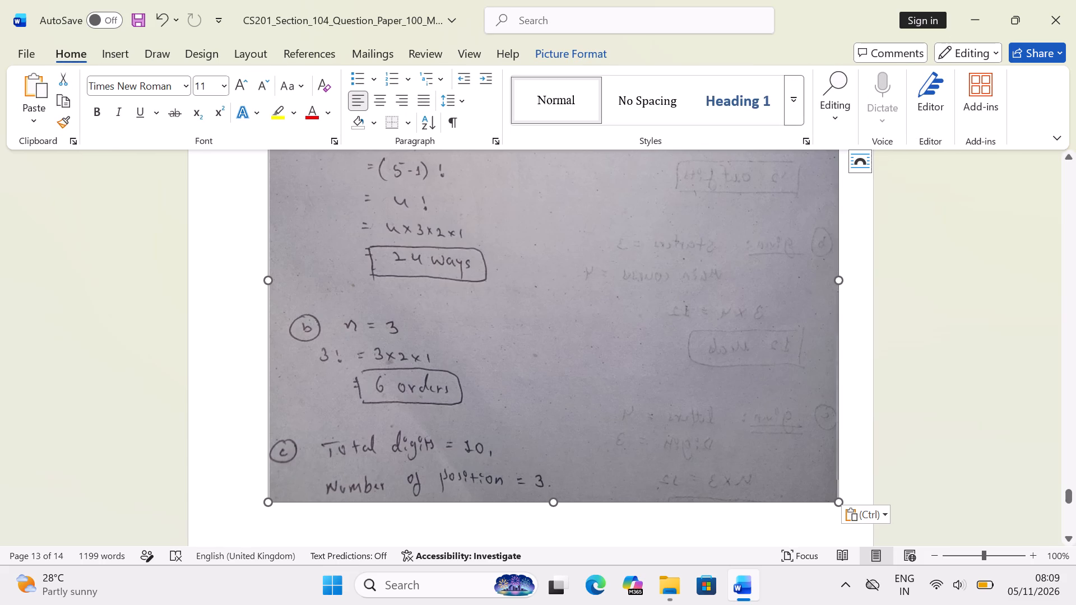
pyautogui.scroll(1, 666, 348)
pyautogui.hscroll(1, 666, 348)
pyautogui.rightClick(702, 376)
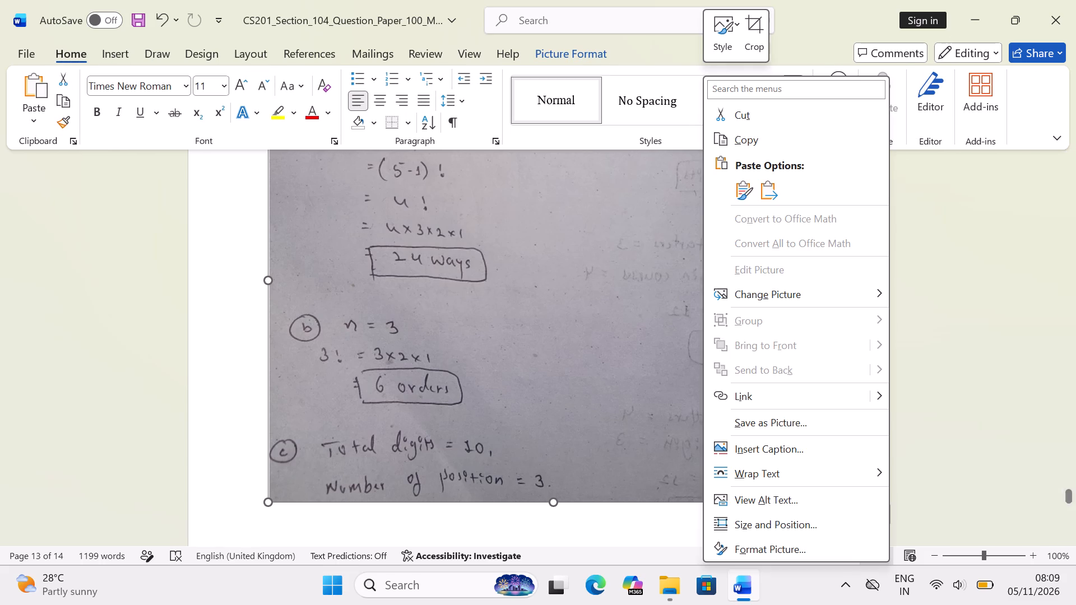
pyautogui.click(755, 26)
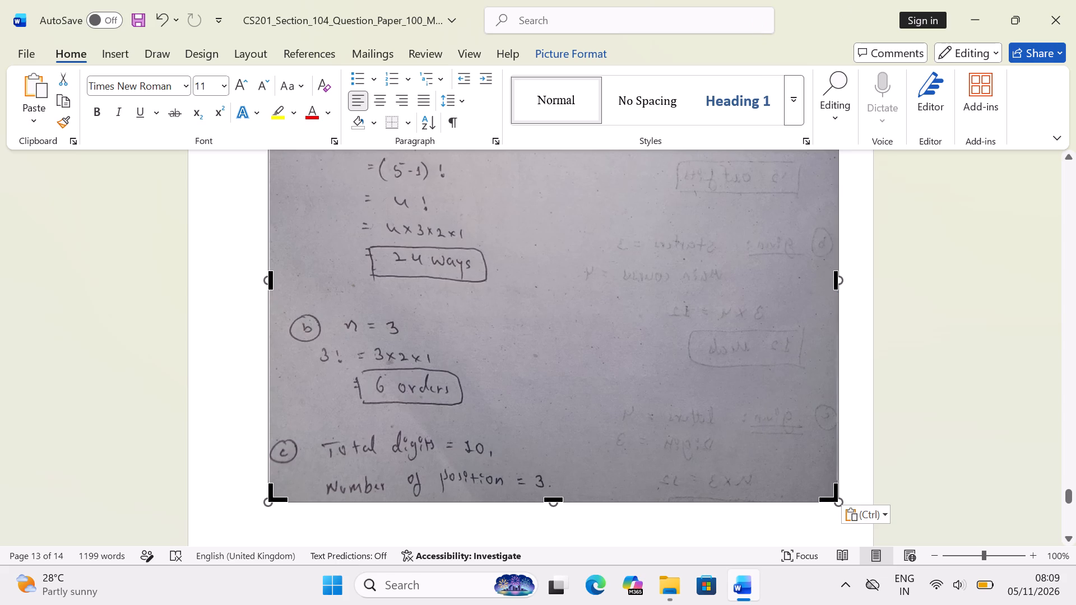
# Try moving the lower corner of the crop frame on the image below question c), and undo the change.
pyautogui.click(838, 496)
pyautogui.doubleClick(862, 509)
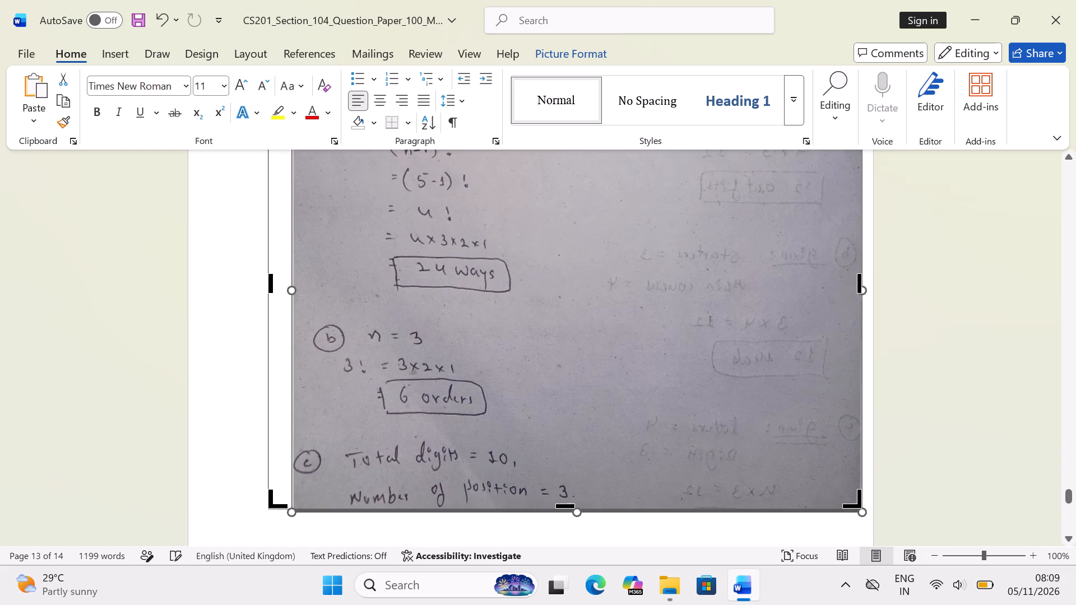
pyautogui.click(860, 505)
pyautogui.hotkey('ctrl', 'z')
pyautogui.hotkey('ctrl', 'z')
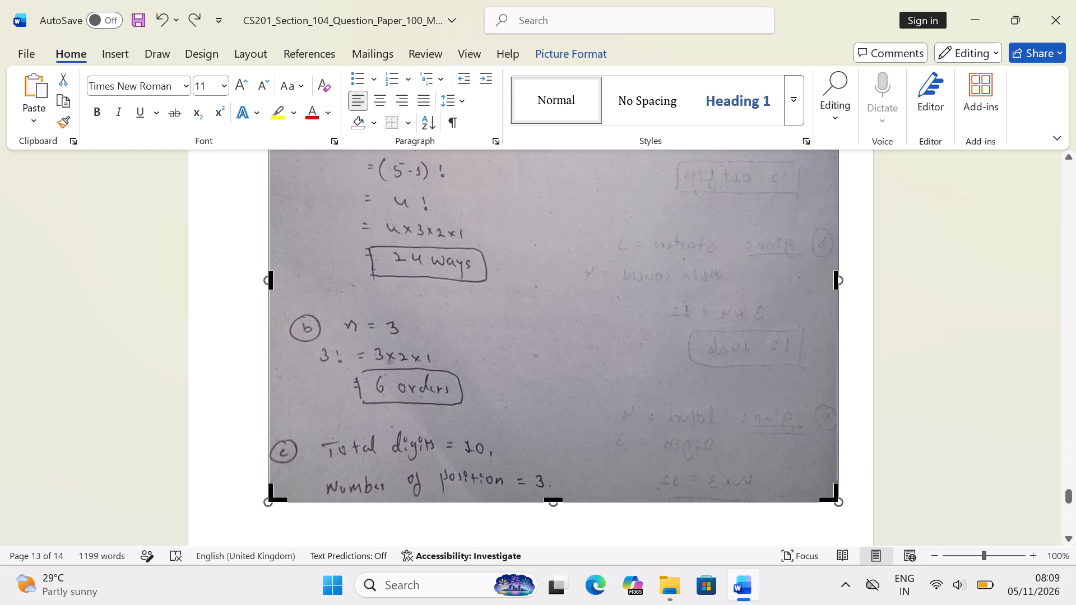
# Crop away the upper part of the image below Q9 question c), keeping only the part c) answer lines.
pyautogui.scroll(4, 835, 496)
pyautogui.scroll(2, 859, 373)
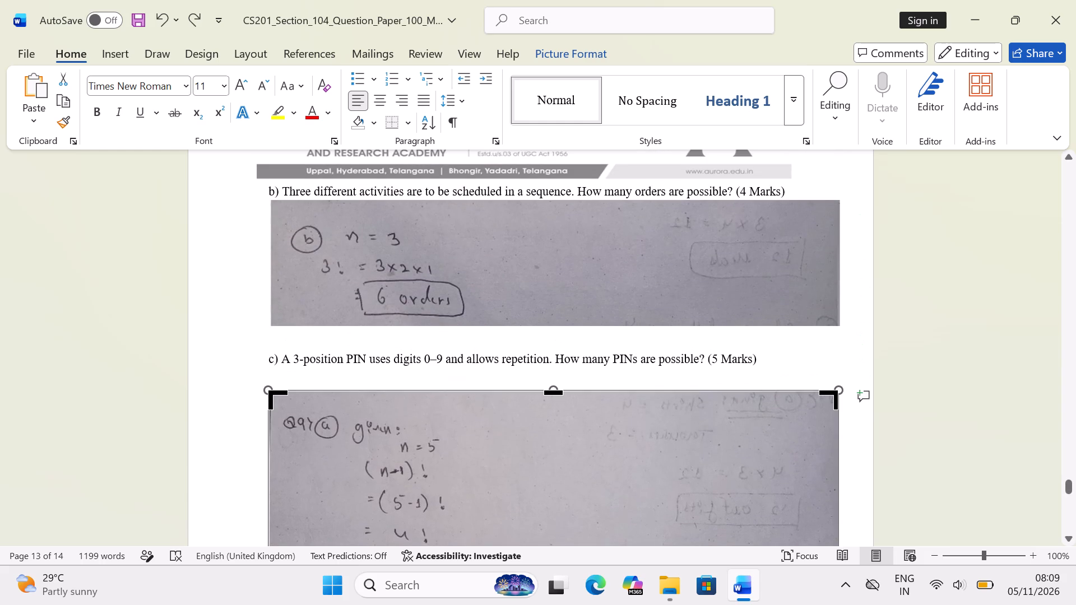
pyautogui.click(827, 399)
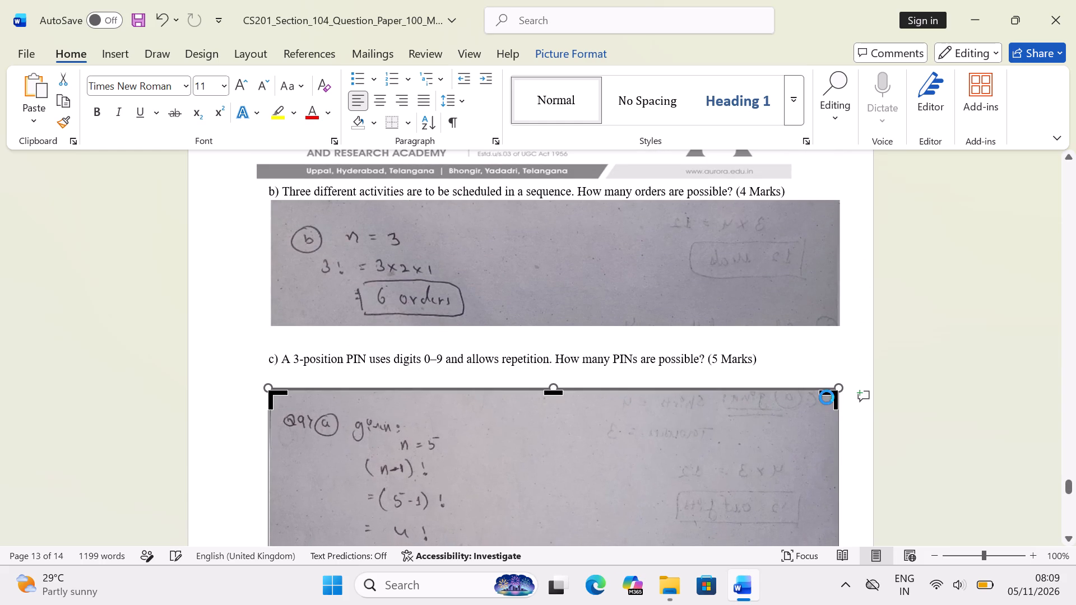
pyautogui.moveTo(833, 397); pyautogui.dragTo(852, 550)
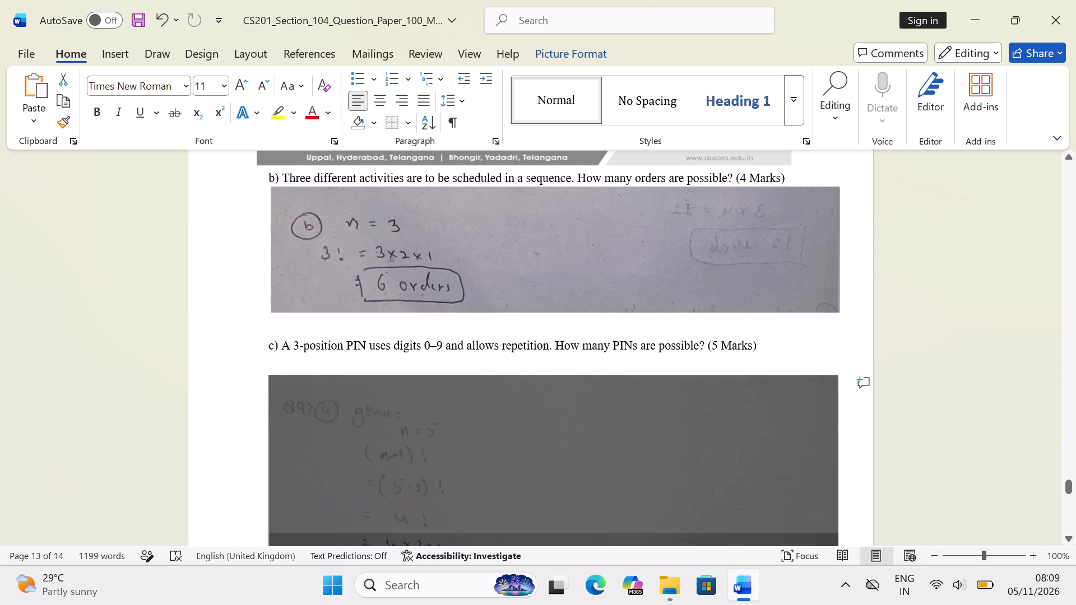
pyautogui.moveTo(852, 550); pyautogui.dragTo(851, 549)
pyautogui.scroll(-1, 851, 549)
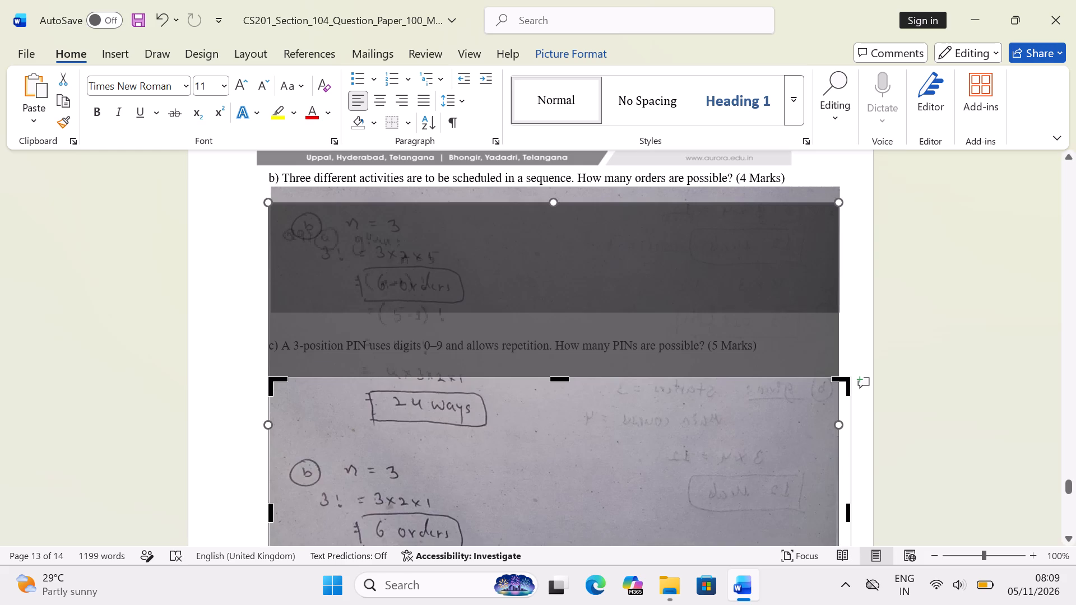
pyautogui.moveTo(845, 380); pyautogui.dragTo(847, 402)
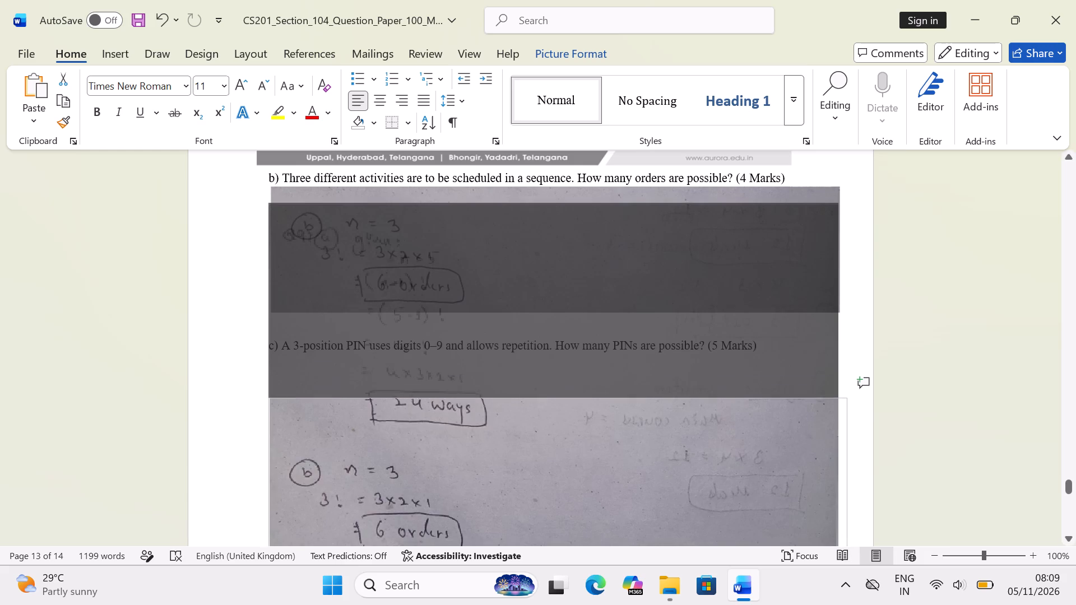
pyautogui.moveTo(847, 402); pyautogui.dragTo(848, 546)
pyautogui.scroll(-1, 848, 546)
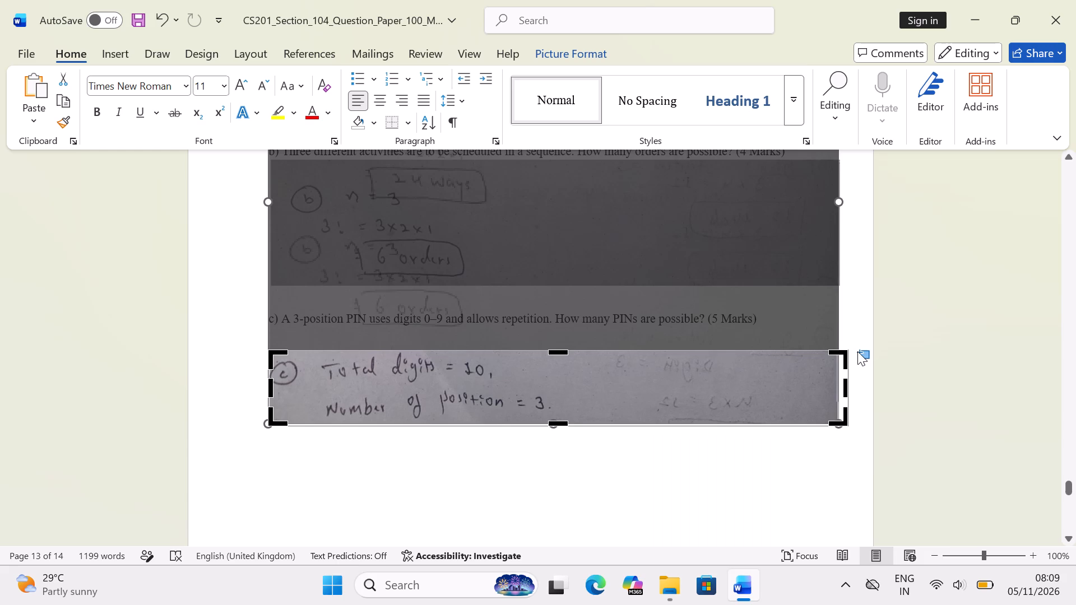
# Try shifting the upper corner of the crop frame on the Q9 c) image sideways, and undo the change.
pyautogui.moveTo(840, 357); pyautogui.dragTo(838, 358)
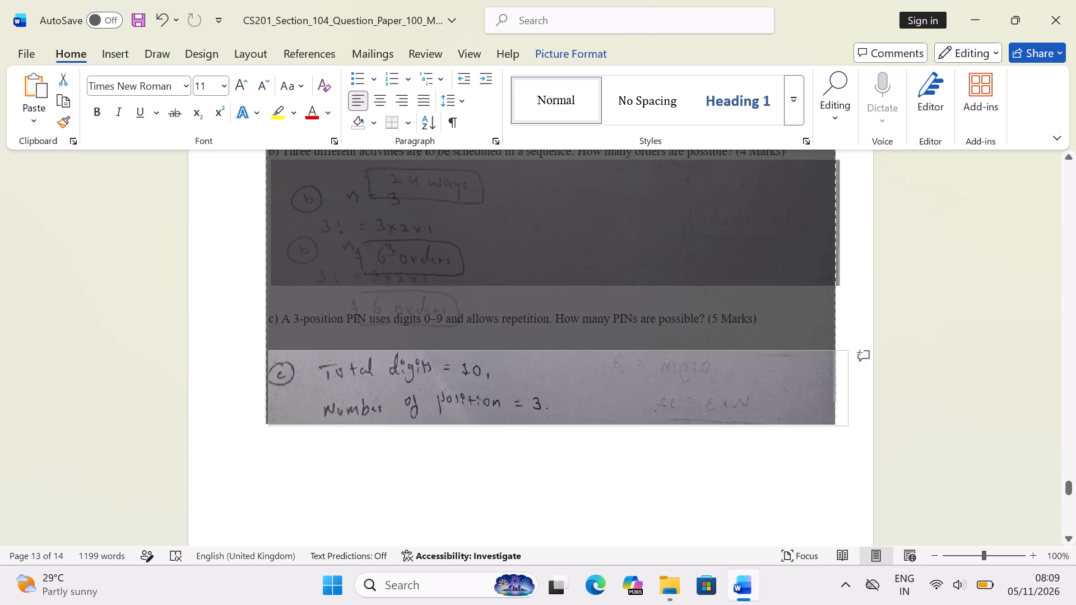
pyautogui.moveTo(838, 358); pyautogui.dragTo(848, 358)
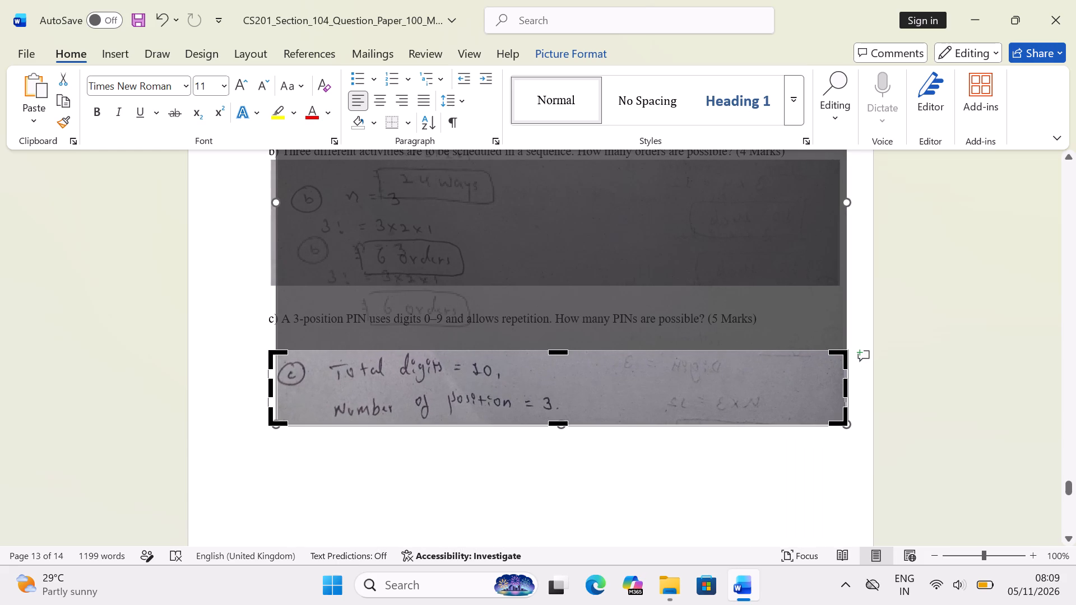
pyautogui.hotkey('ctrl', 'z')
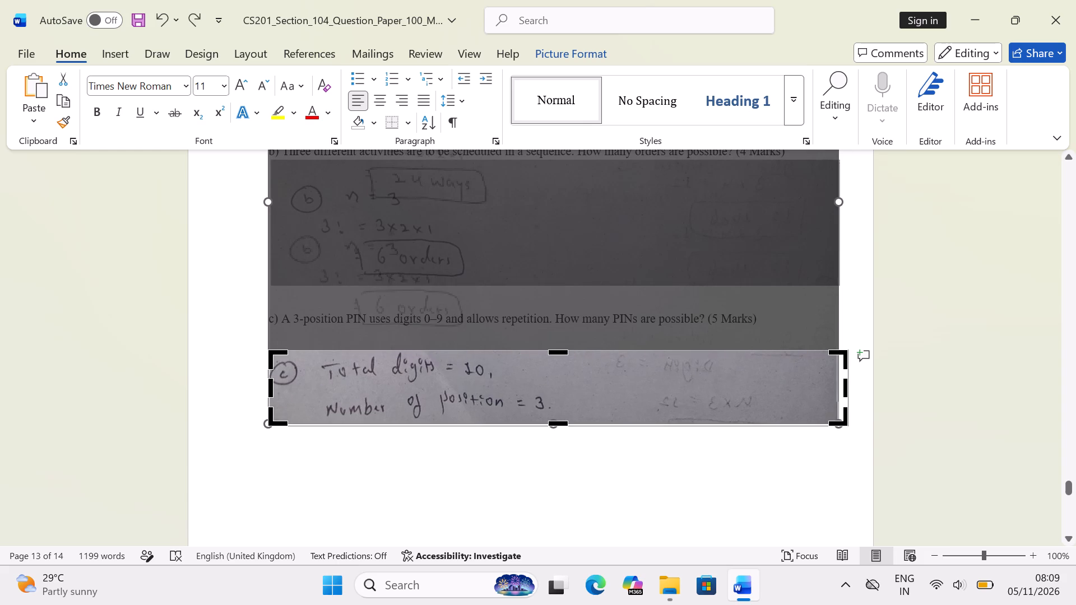
# Align the lower corner of the crop frame with the Q9 c) image's edge and finish cropping.
pyautogui.moveTo(845, 426); pyautogui.dragTo(834, 424)
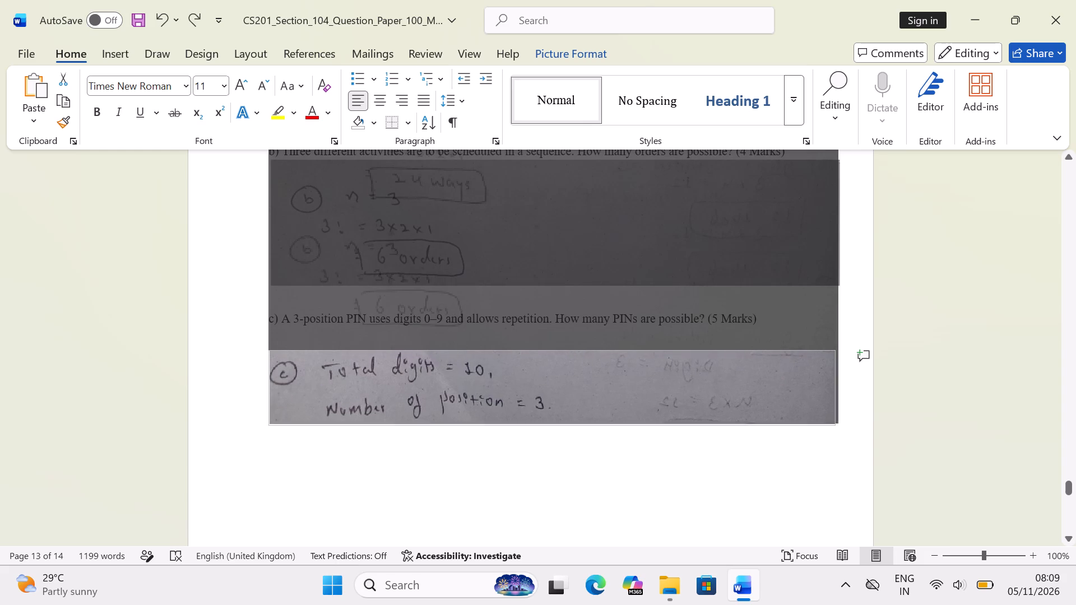
pyautogui.moveTo(834, 424); pyautogui.dragTo(840, 423)
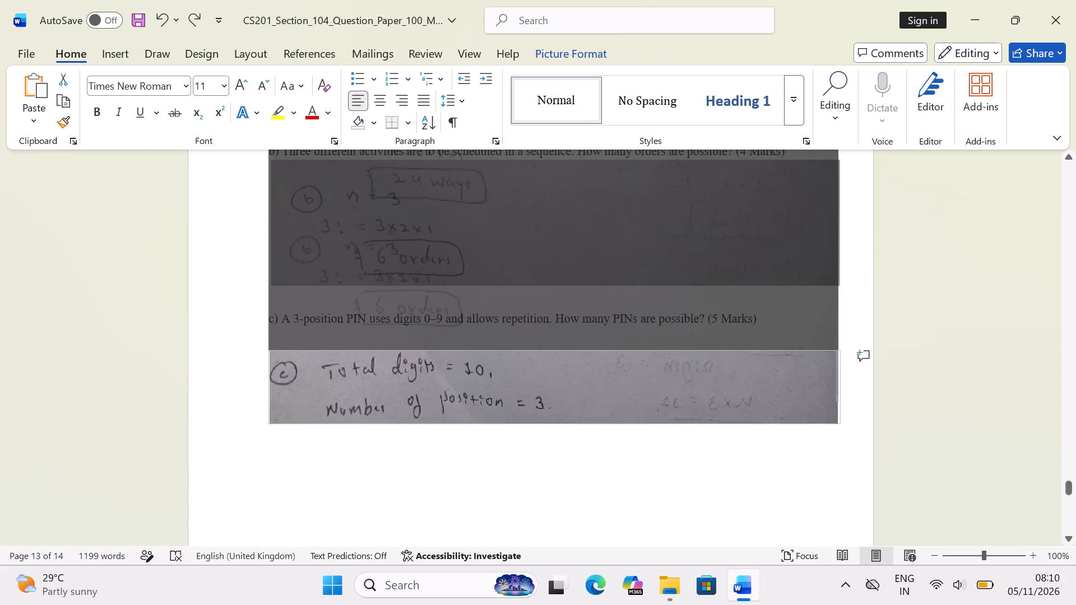
pyautogui.moveTo(840, 423); pyautogui.dragTo(839, 422)
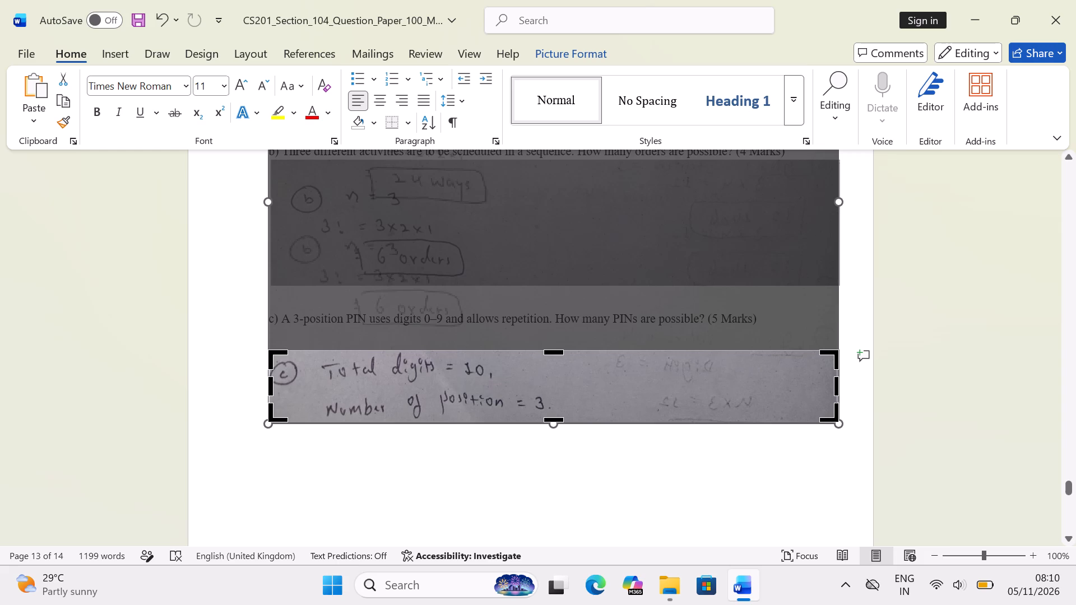
pyautogui.click(795, 466)
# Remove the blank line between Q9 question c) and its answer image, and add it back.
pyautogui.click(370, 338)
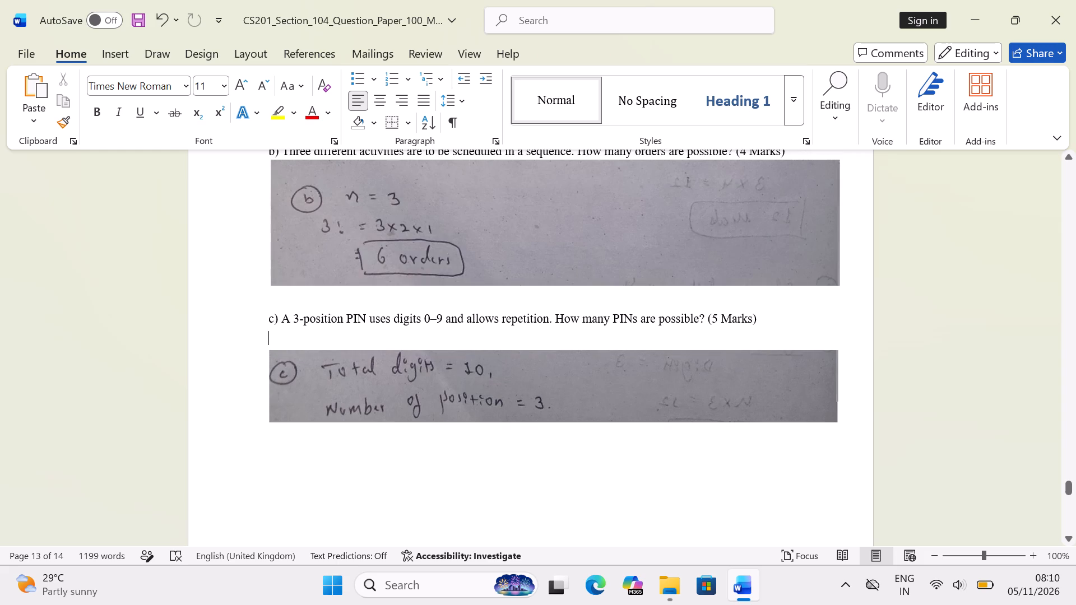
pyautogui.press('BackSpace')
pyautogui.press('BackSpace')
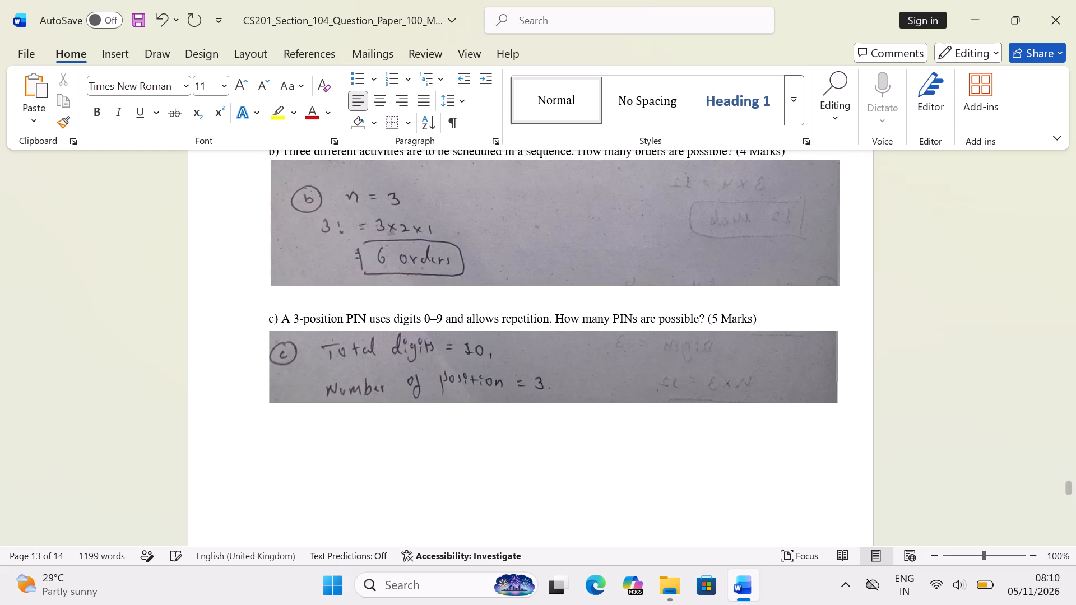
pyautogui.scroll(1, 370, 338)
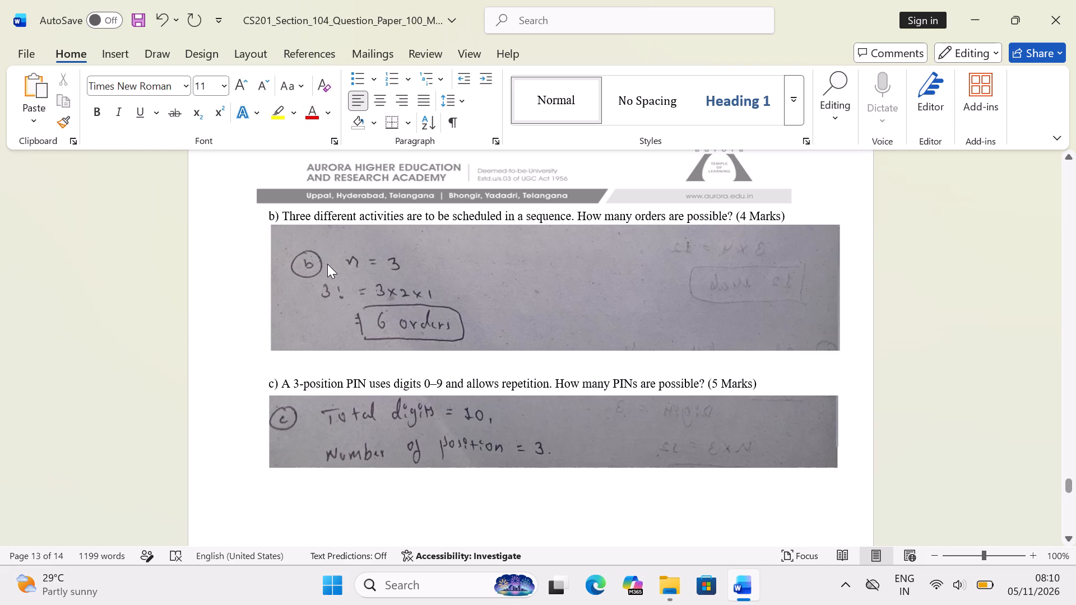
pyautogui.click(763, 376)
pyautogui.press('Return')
# Add two new lines below the Q9 c) answer image.
pyautogui.scroll(-1, 674, 462)
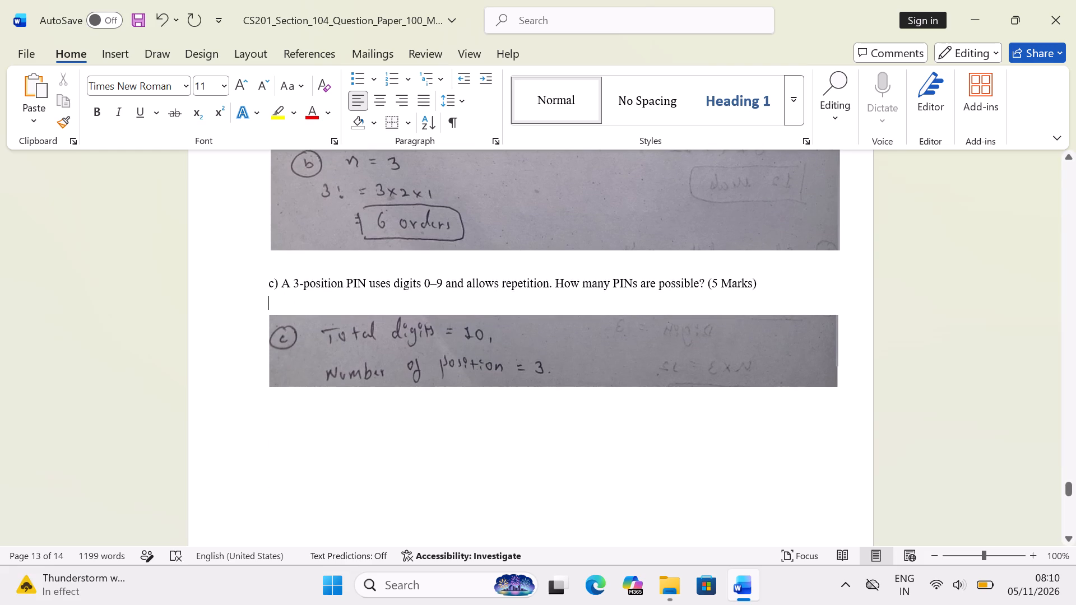
pyautogui.click(846, 382)
pyautogui.press('Return')
pyautogui.press('Return')
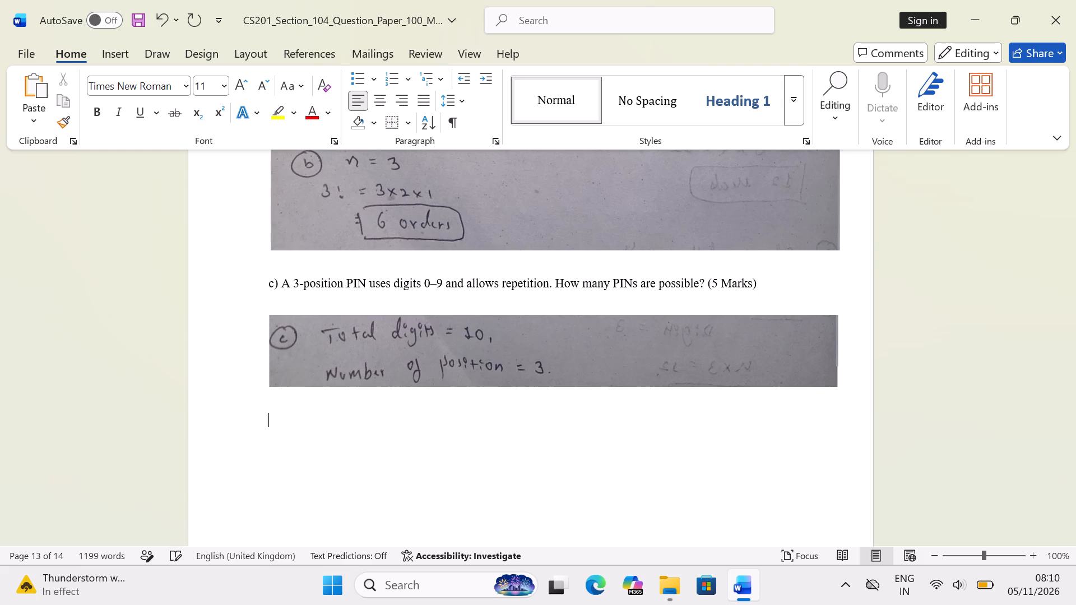
# Copy the Q10 heading with its questions a) to c) from the question list on page 3.
pyautogui.scroll(5, 780, 292)
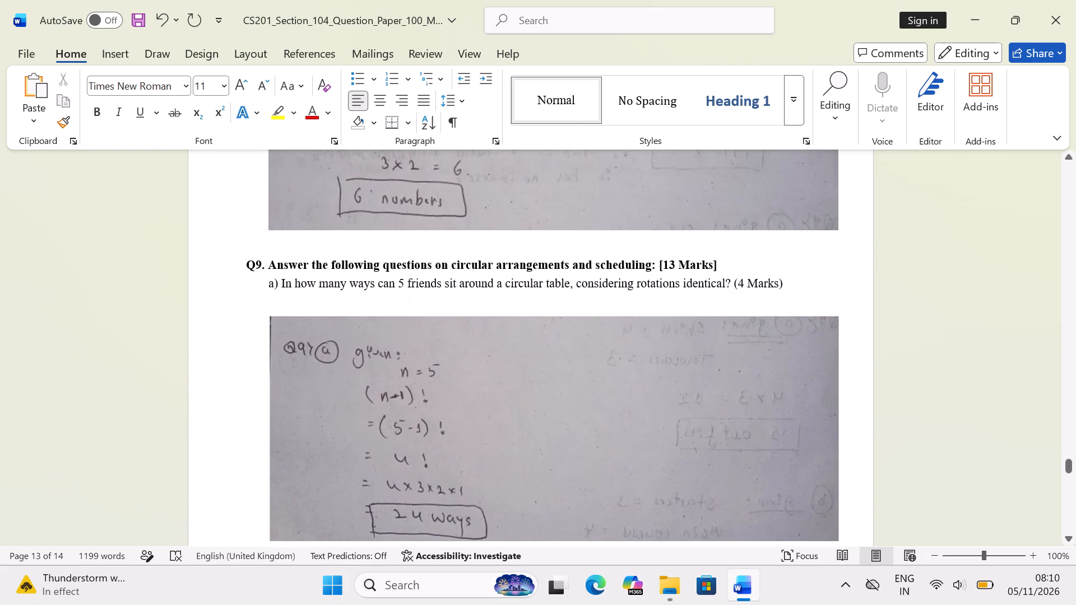
pyautogui.scroll(9, 780, 292)
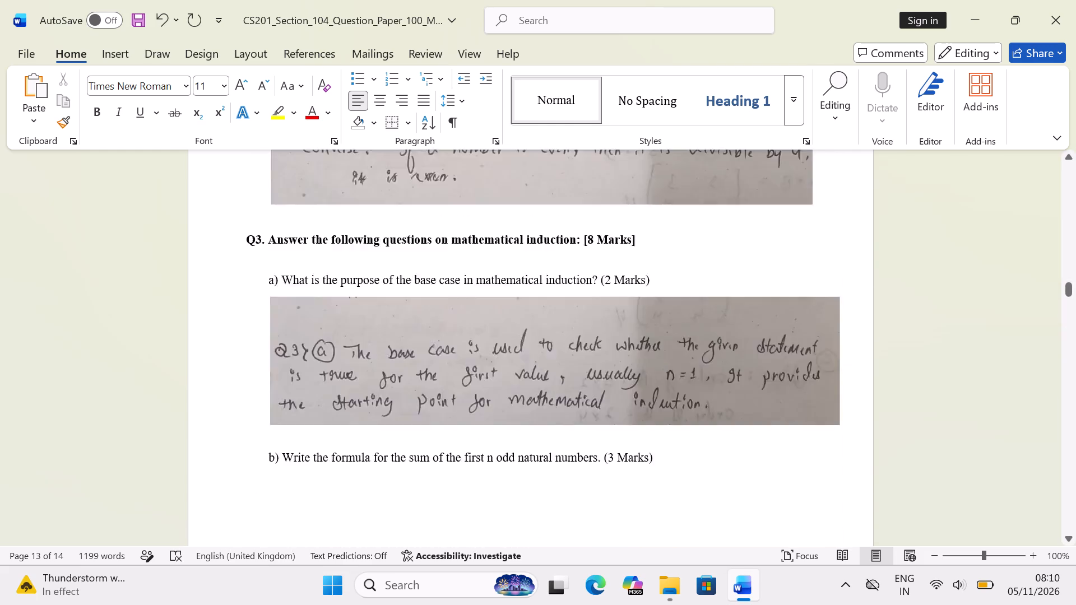
pyautogui.scroll(2, 780, 292)
pyautogui.scroll(-4, 780, 292)
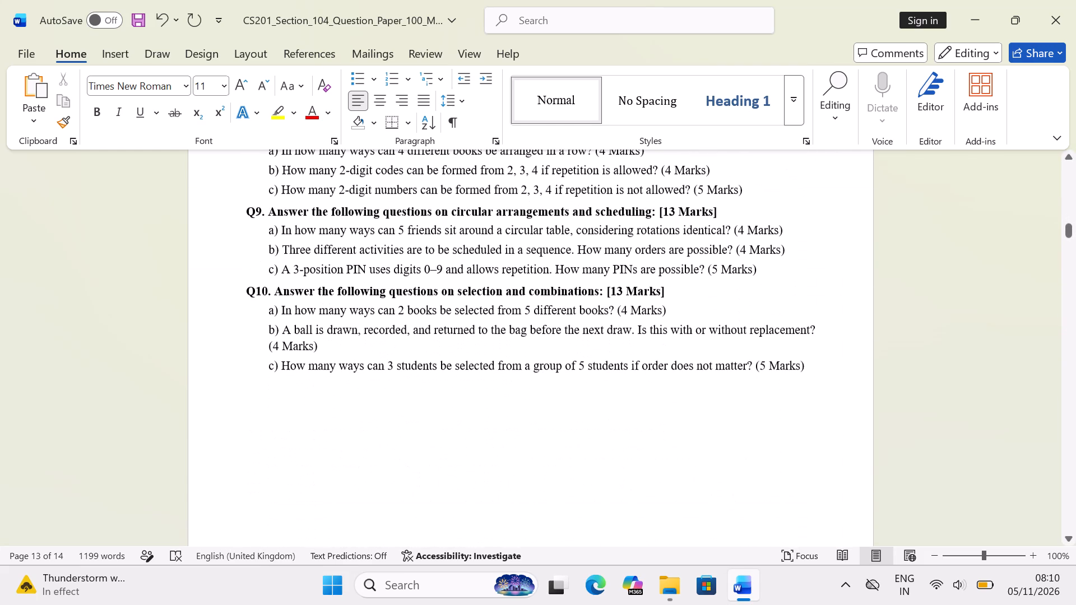
pyautogui.scroll(-1, 780, 292)
pyautogui.click(248, 291)
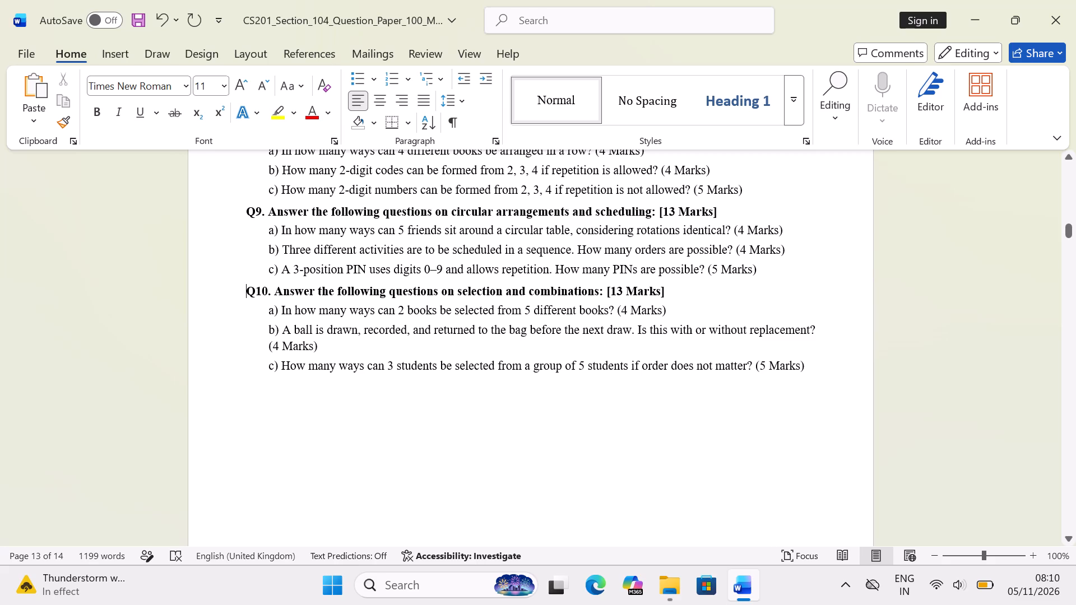
pyautogui.moveTo(248, 291); pyautogui.dragTo(412, 383)
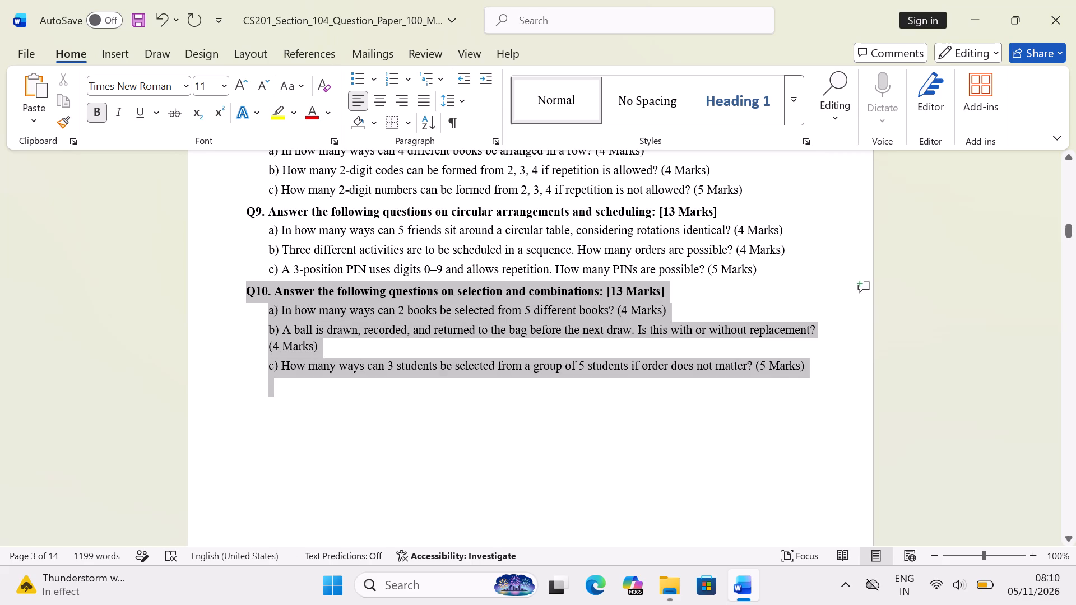
pyautogui.moveTo(412, 383); pyautogui.dragTo(599, 389)
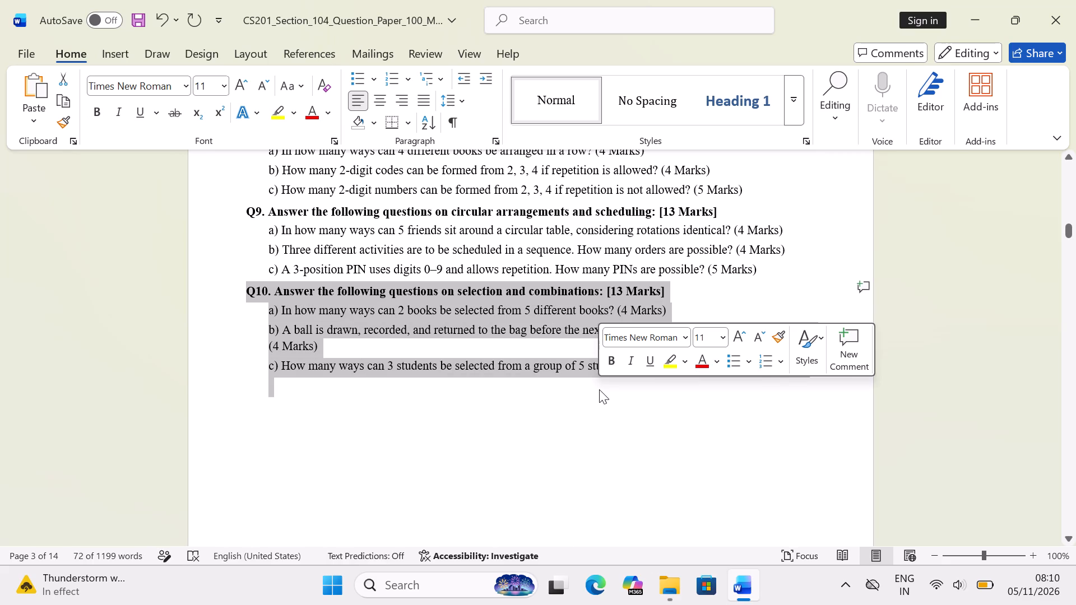
pyautogui.hotkey('ctrl', 'c')
pyautogui.hotkey('ctrl', 'c')
pyautogui.hotkey('ctrl', 'c')
pyautogui.hotkey('ctrl', 'c')
pyautogui.hotkey('ctrl', 'c')
pyautogui.click(599, 389)
# Paste the copied Q10 question block below the Q9 c) answer image on page 13.
pyautogui.scroll(-2, 599, 389)
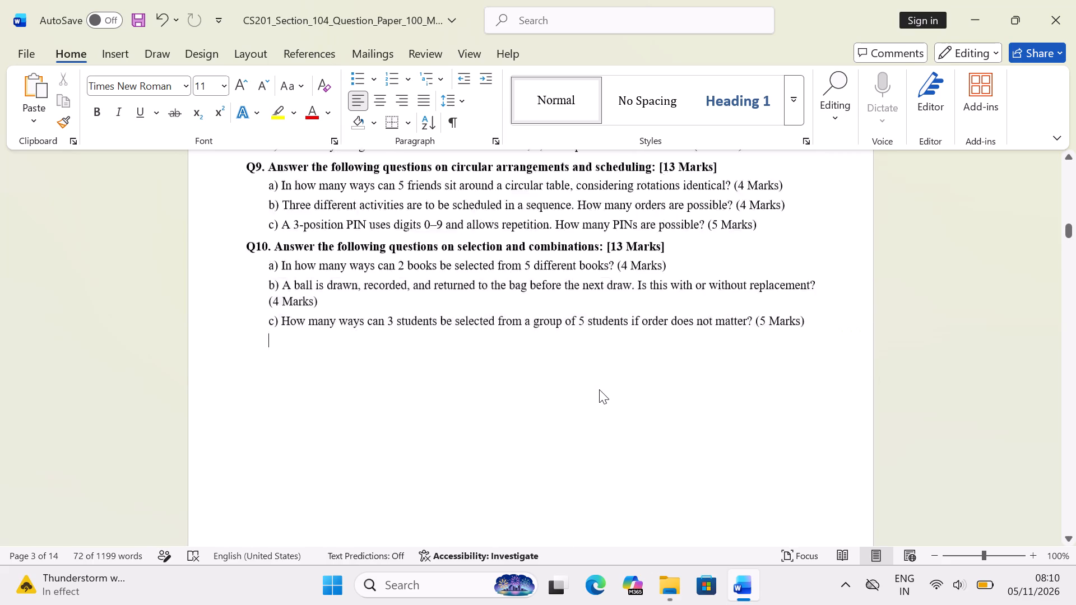
pyautogui.scroll(-16, 599, 389)
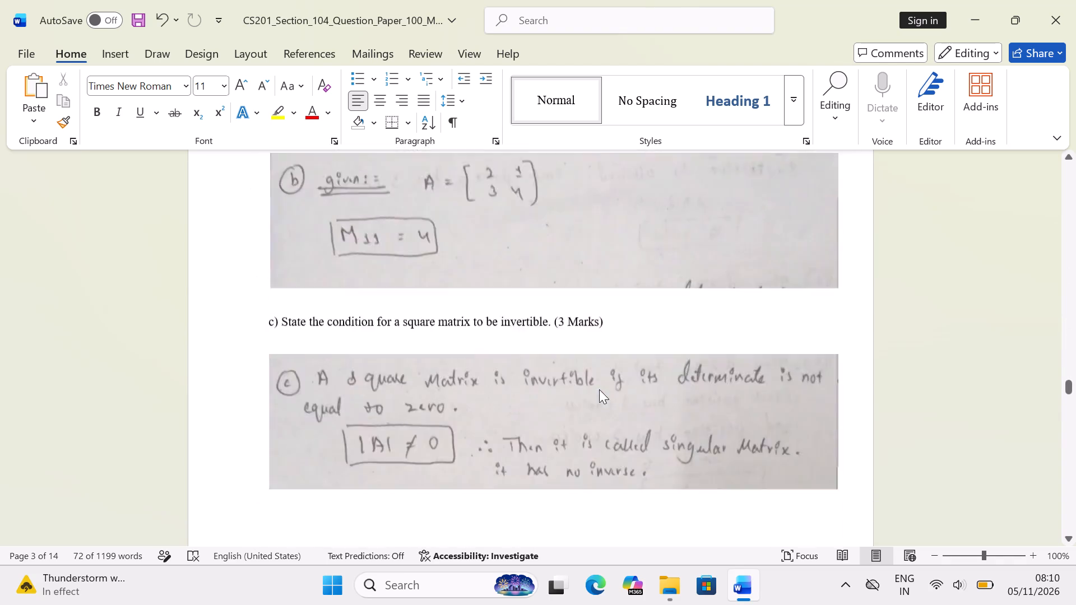
pyautogui.scroll(-6, 599, 389)
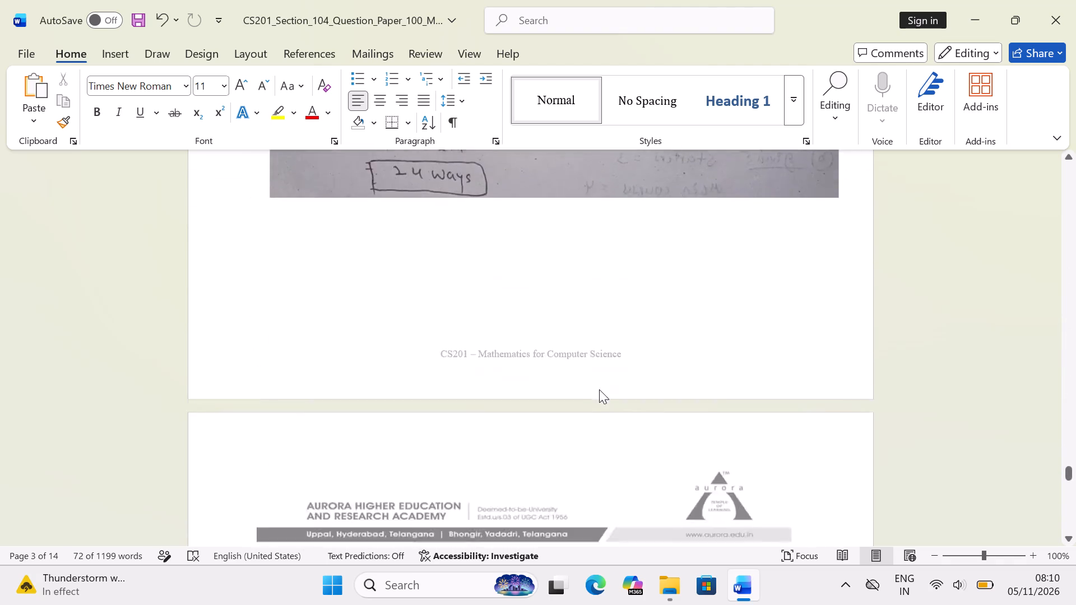
pyautogui.scroll(-5, 599, 389)
pyautogui.scroll(4, 599, 389)
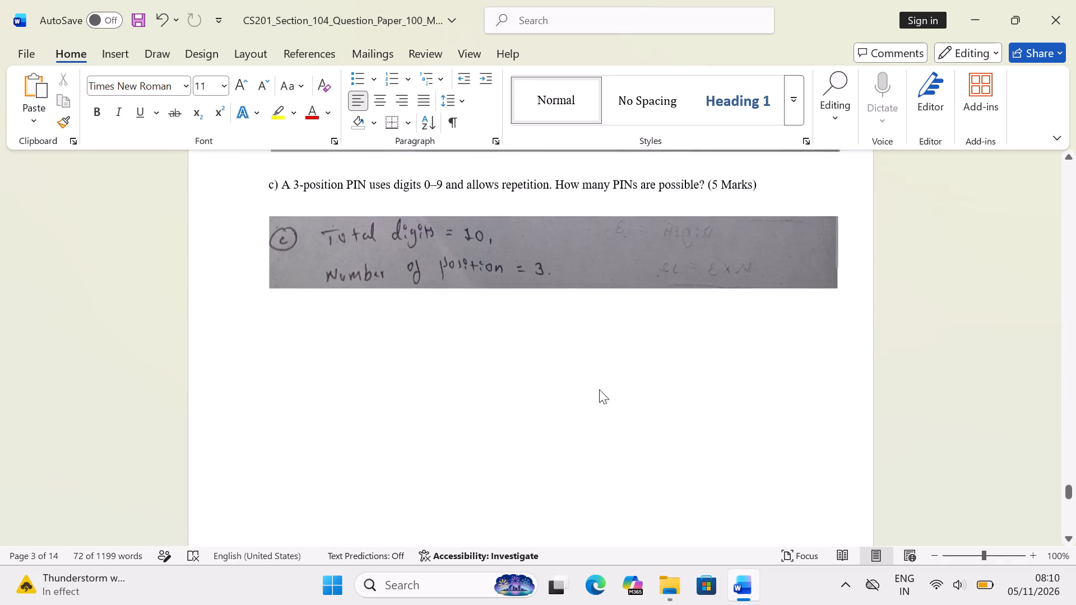
pyautogui.scroll(-1, 599, 389)
pyautogui.click(281, 315)
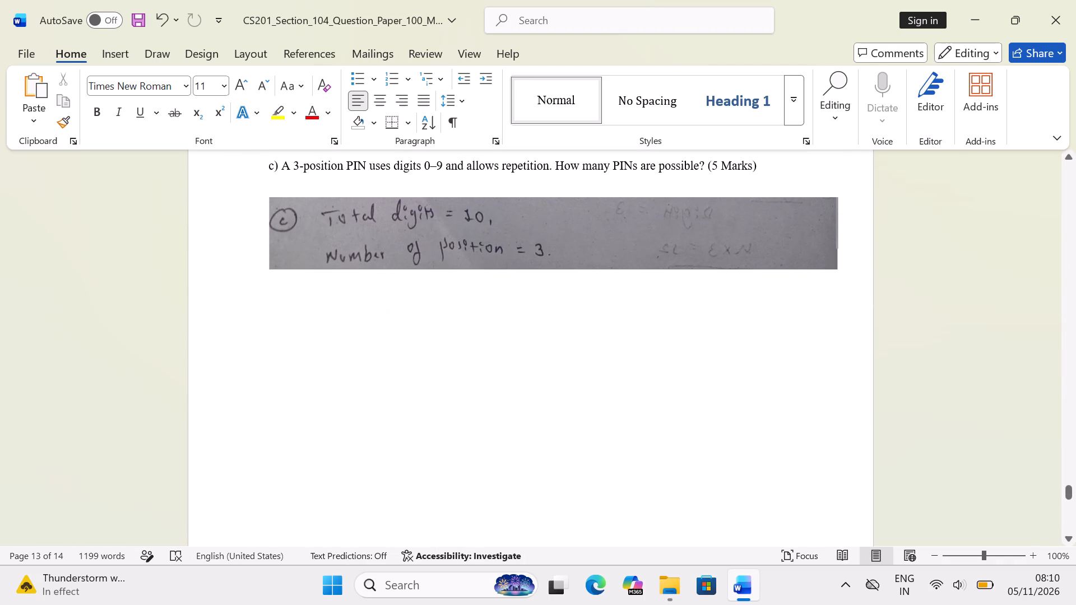
pyautogui.hotkey('ctrl', 'v')
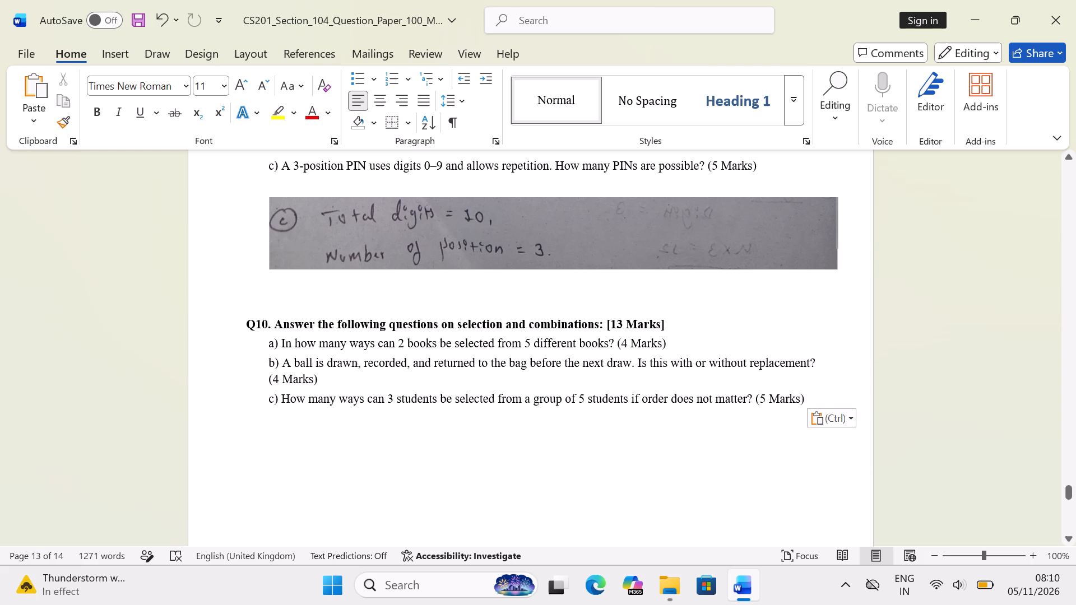
# Insert a blank line after Q10 question a) and another after the Q10 heading.
pyautogui.click(670, 341)
pyautogui.press('Return')
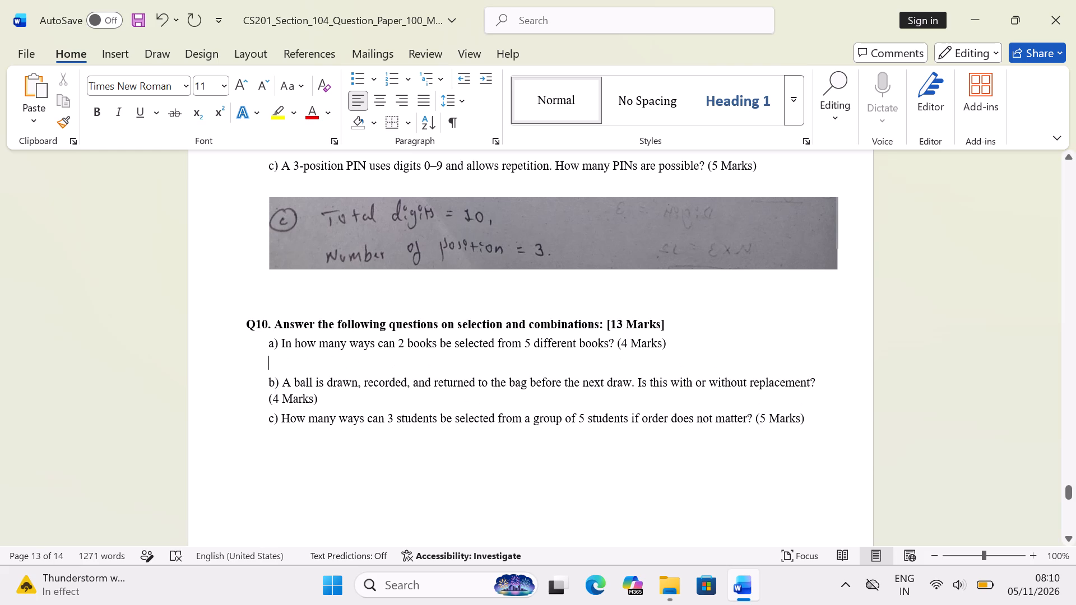
pyautogui.click(664, 320)
pyautogui.press('Return')
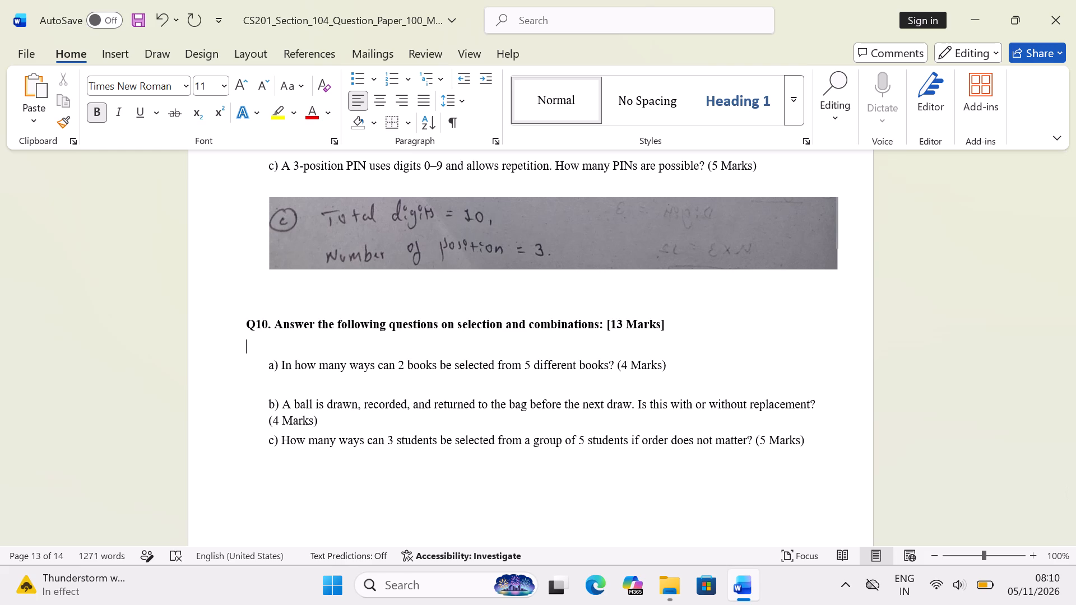
# Copy the image Screenshot 2026-11-04 153550.png from the Pictures > Screenshots folder.
pyautogui.click(676, 509)
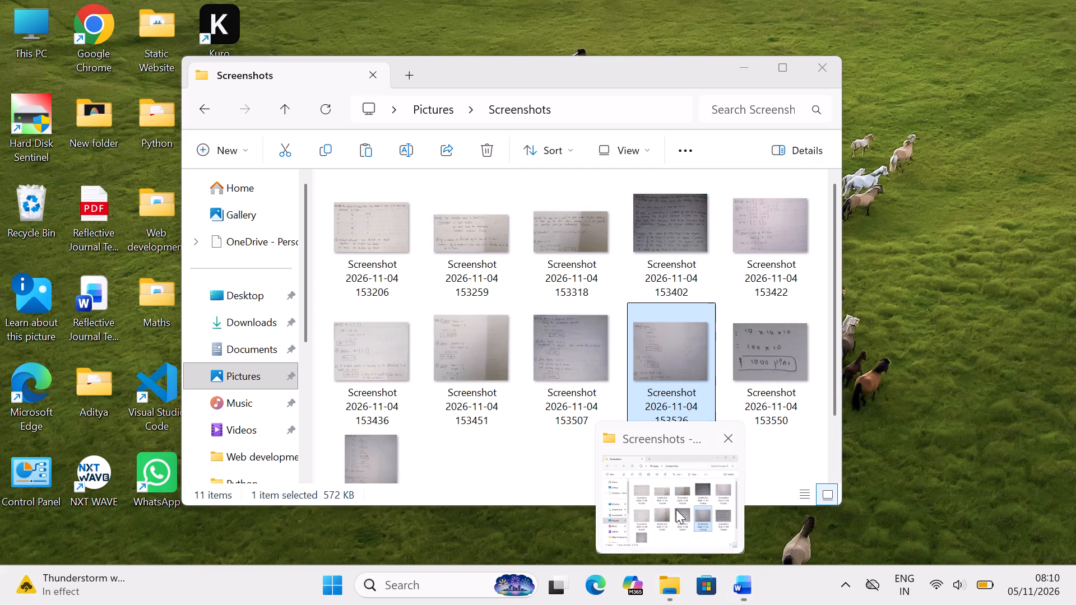
pyautogui.click(754, 374)
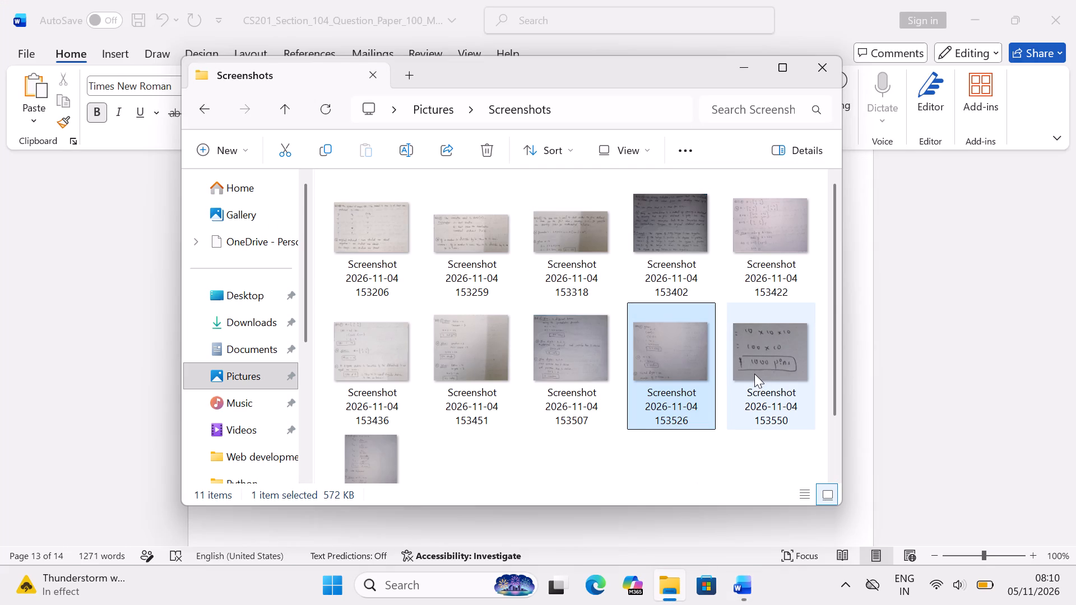
pyautogui.doubleClick(754, 374)
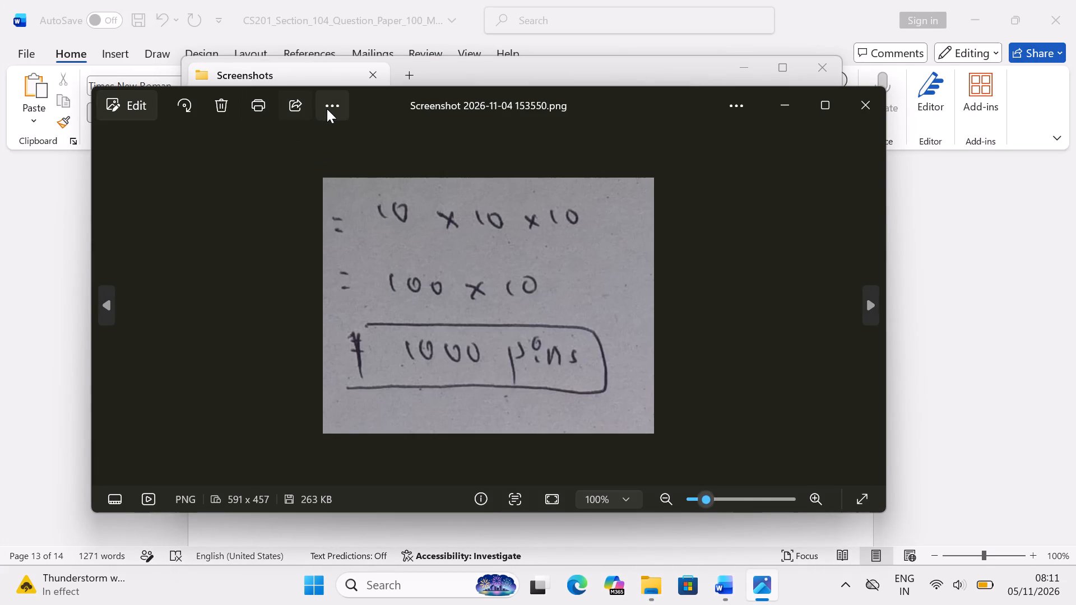
pyautogui.click(327, 109)
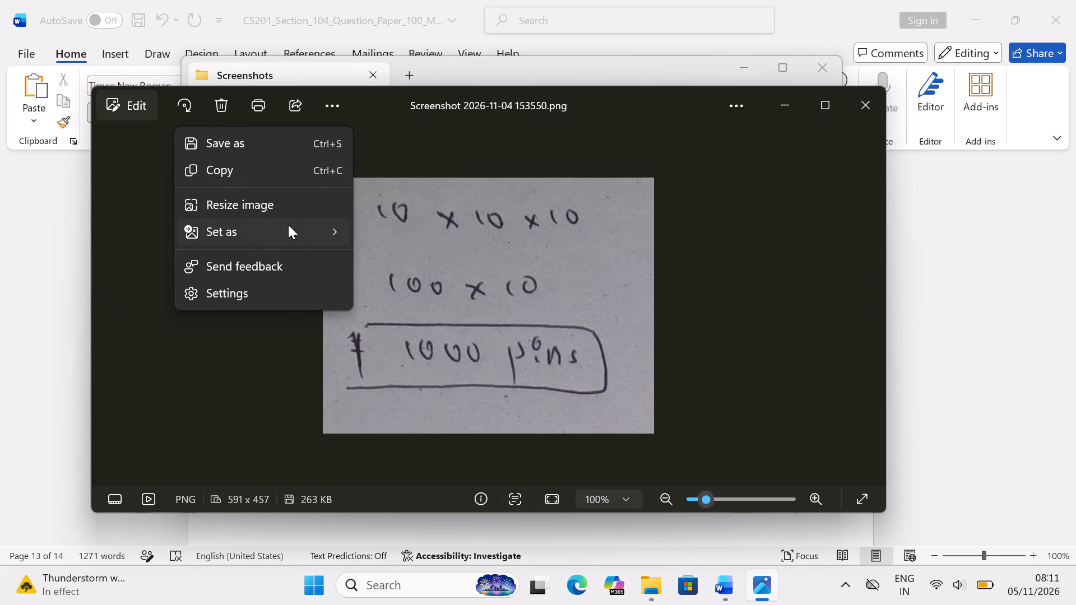
pyautogui.click(289, 176)
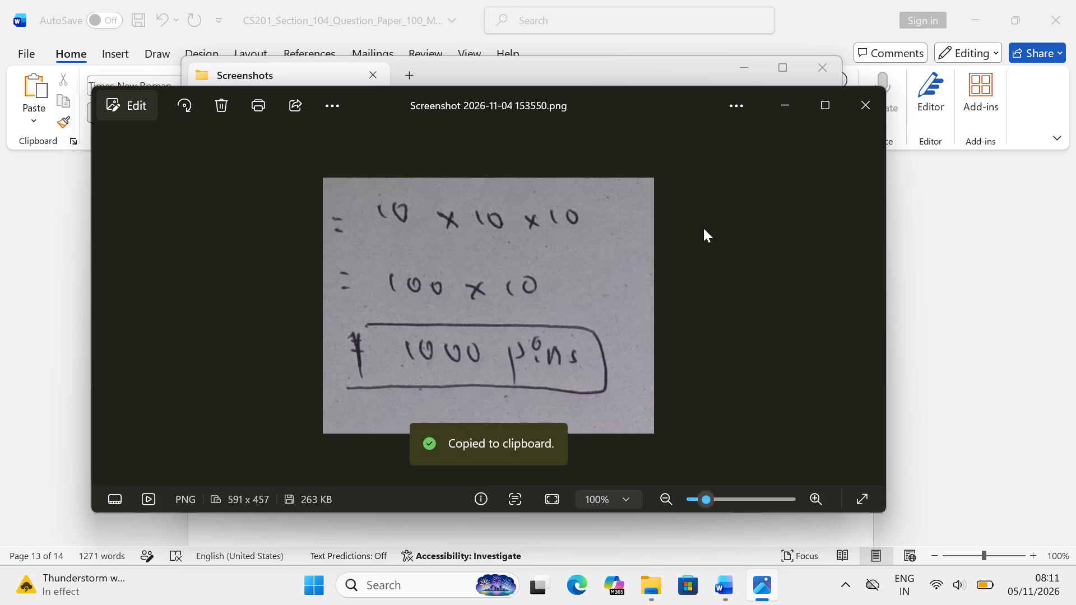
pyautogui.click(857, 102)
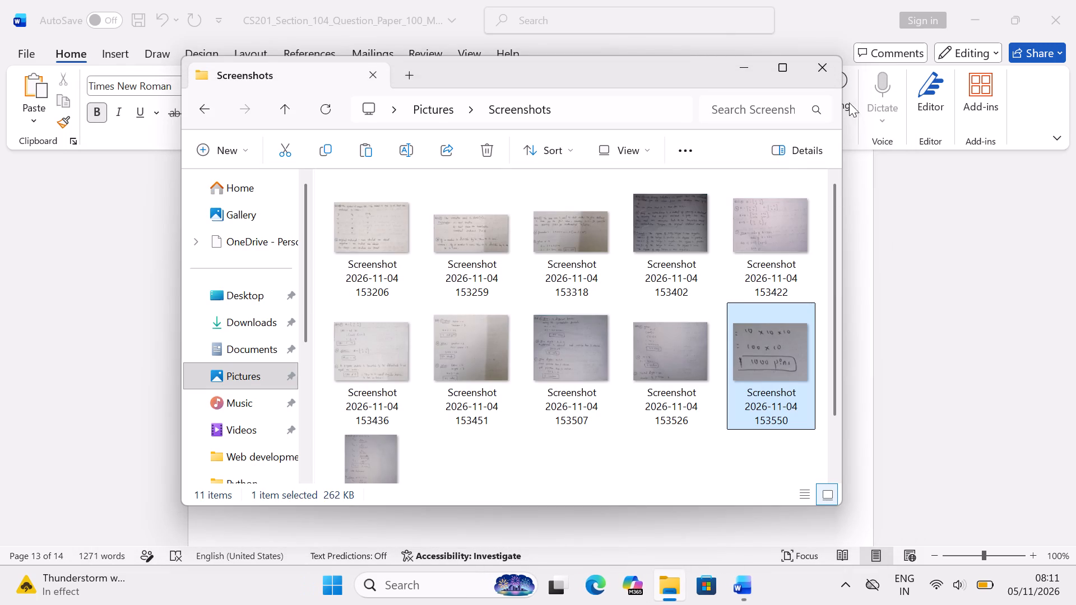
pyautogui.click(746, 74)
# Add a new line after the Q9 c) answer image and paste the copied image there.
pyautogui.scroll(1, 667, 304)
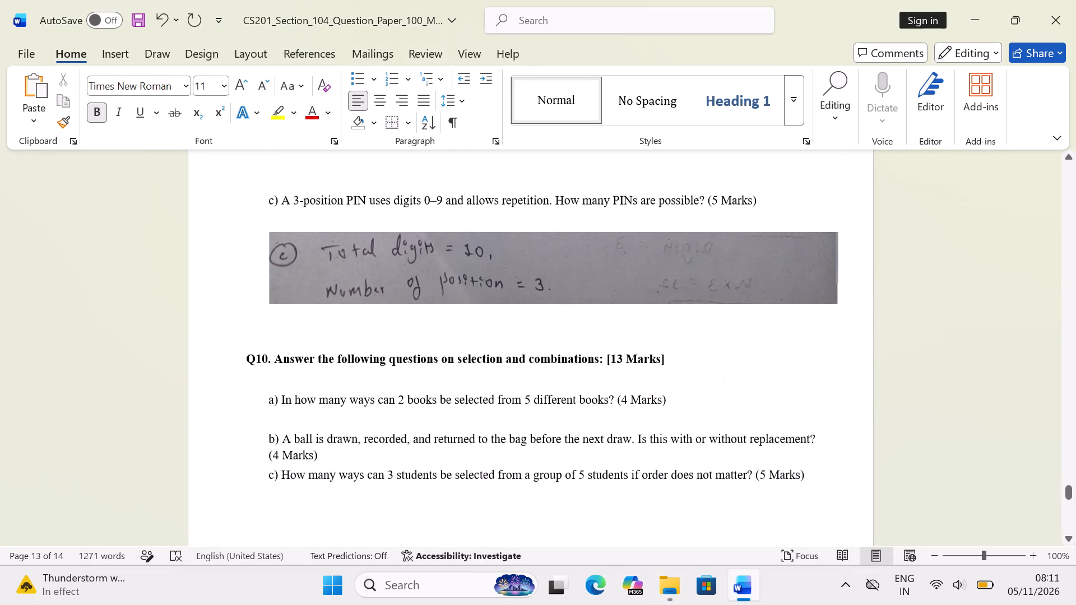
pyautogui.scroll(1, 667, 304)
pyautogui.click(846, 322)
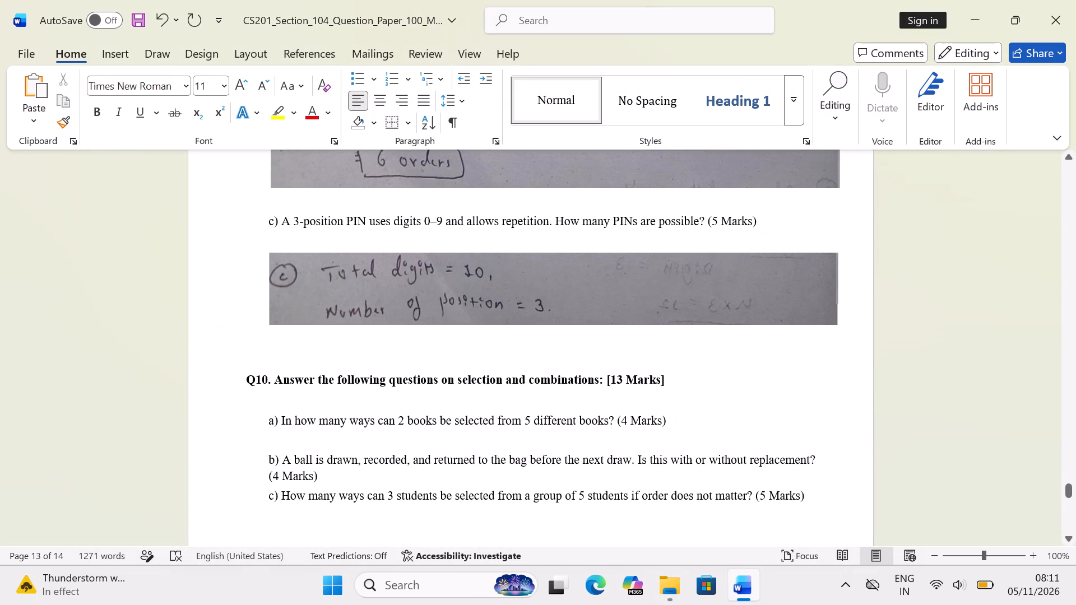
pyautogui.press('Return')
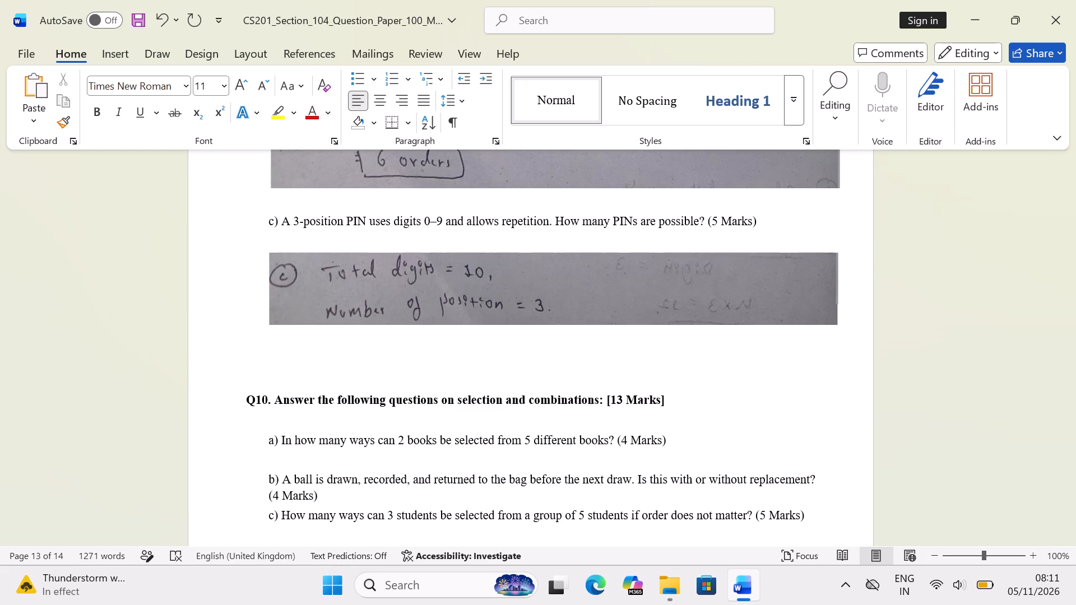
pyautogui.hotkey('ctrl', 'v')
# Crop the pasted "1000 pins" image slightly narrower, shifting the picture inside the crop frame so its blank right edge is trimmed.
pyautogui.scroll(1, 787, 295)
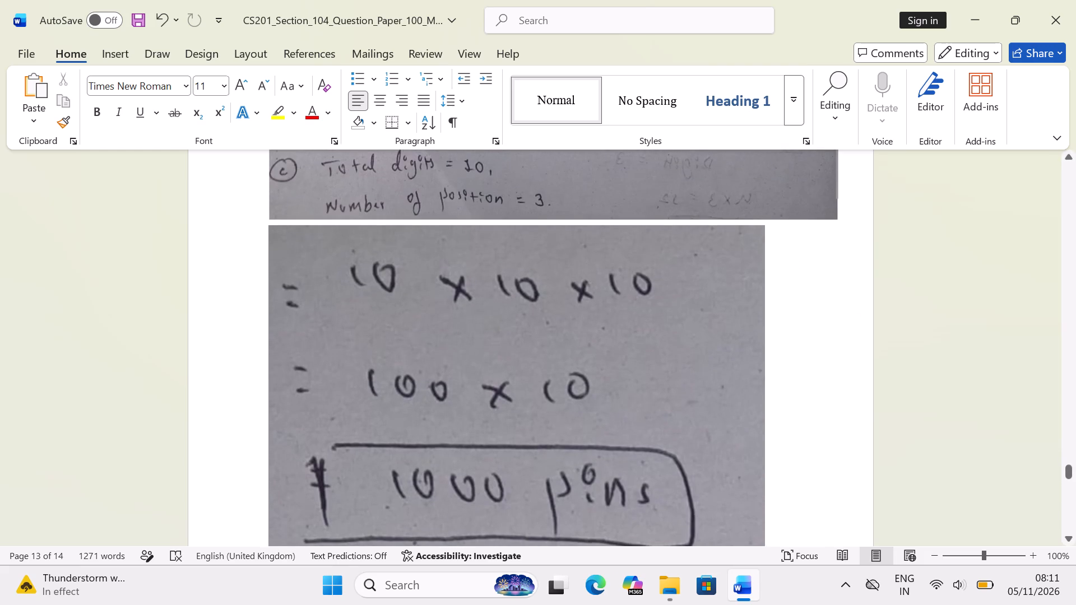
pyautogui.scroll(1, 787, 295)
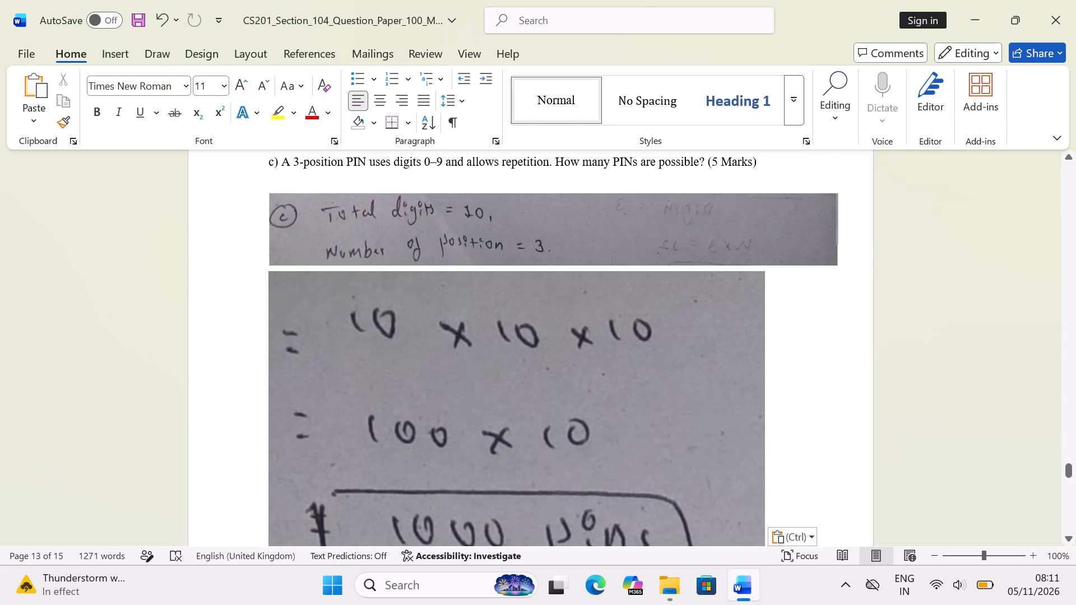
pyautogui.click(319, 293)
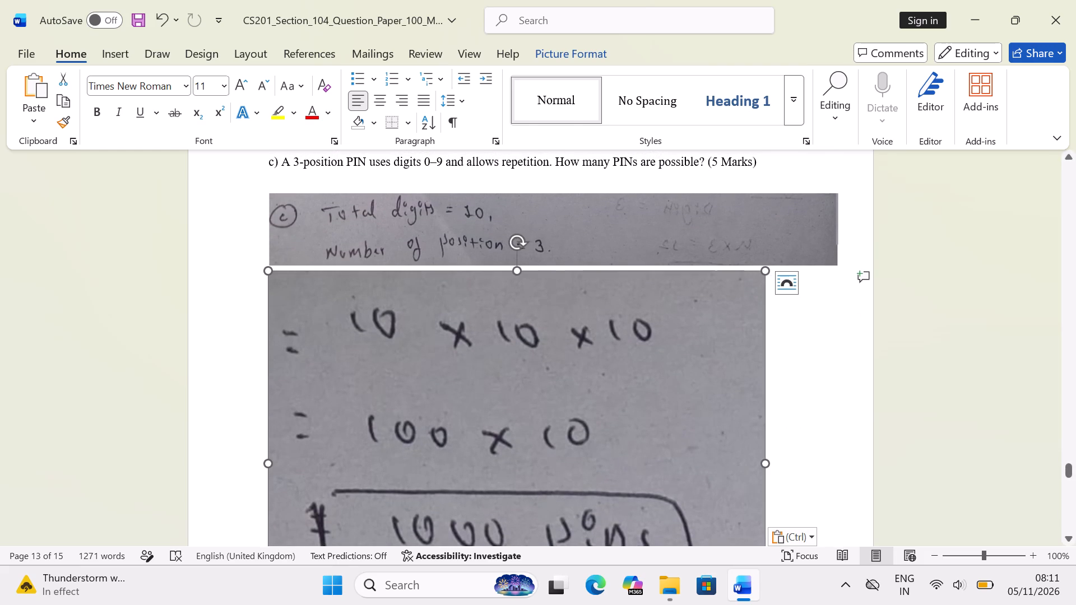
pyautogui.click(319, 293)
pyautogui.rightClick(319, 293)
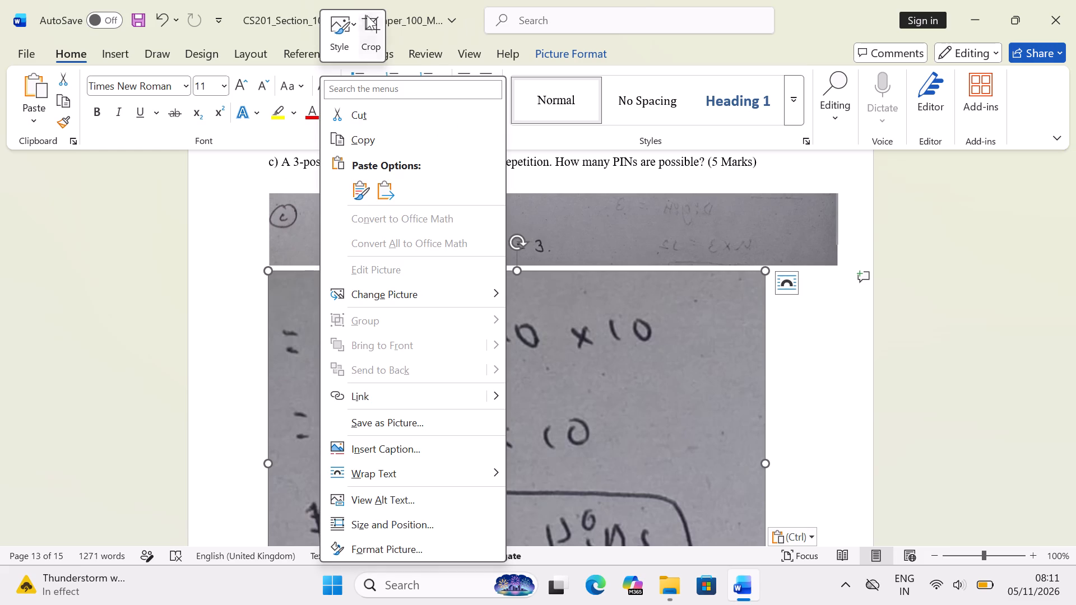
pyautogui.click(365, 20)
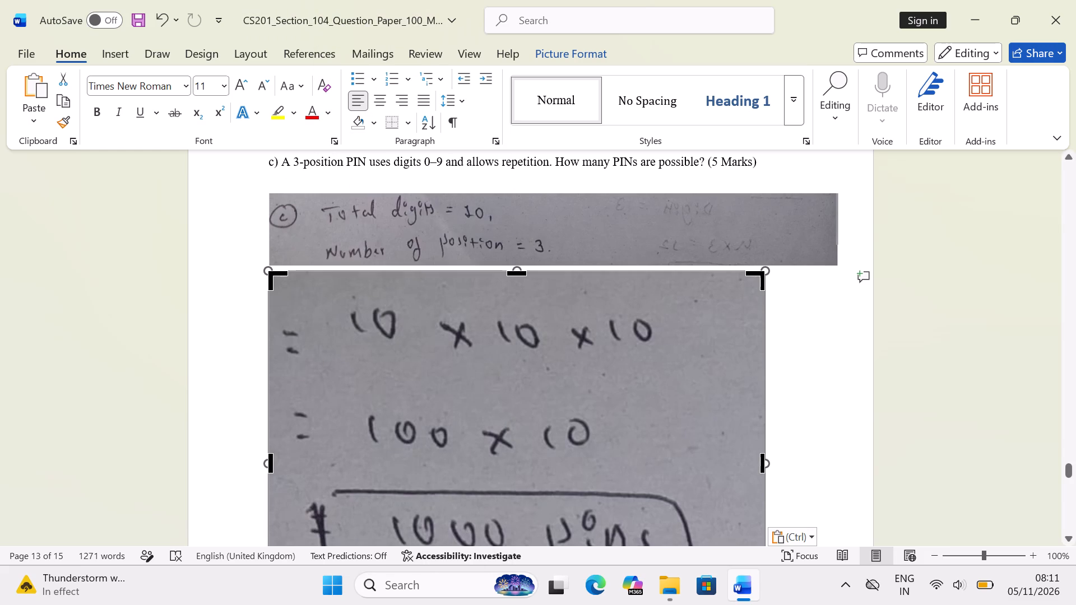
pyautogui.click(273, 273)
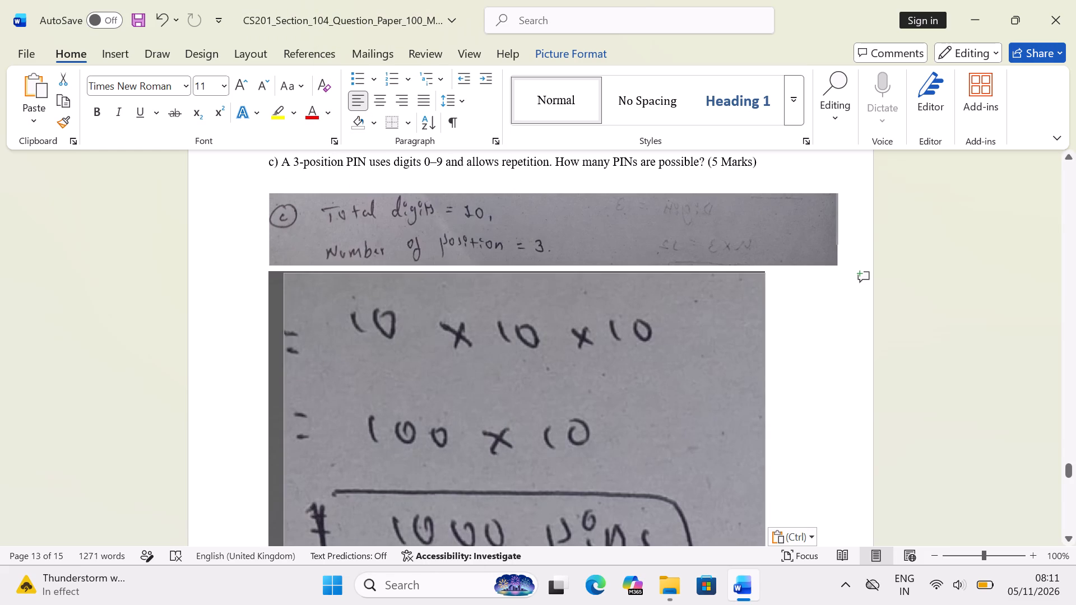
pyautogui.click(284, 273)
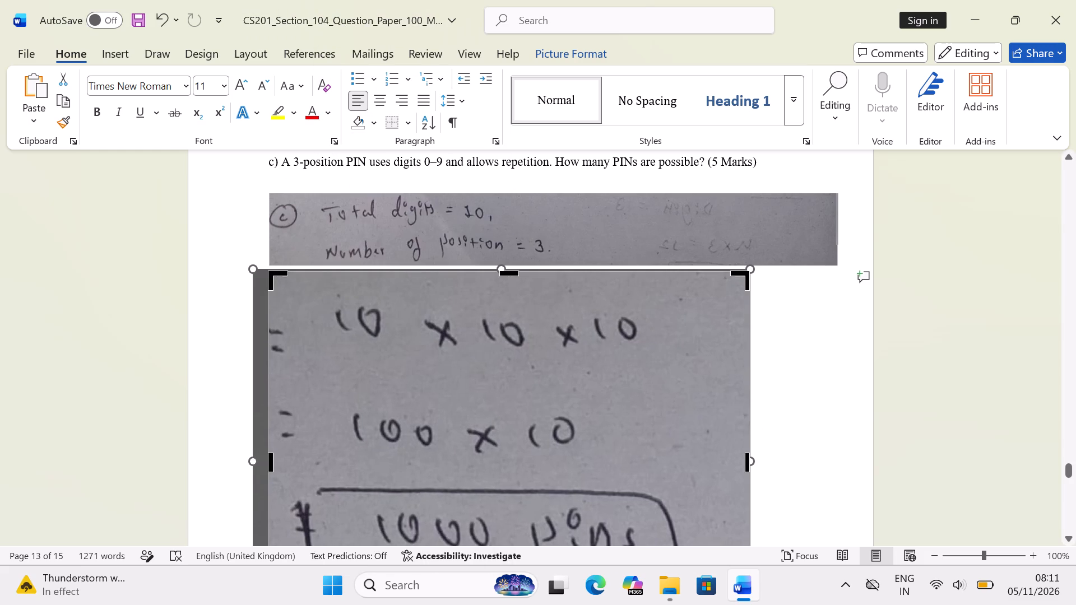
pyautogui.click(470, 371)
pyautogui.moveTo(470, 371); pyautogui.dragTo(513, 370)
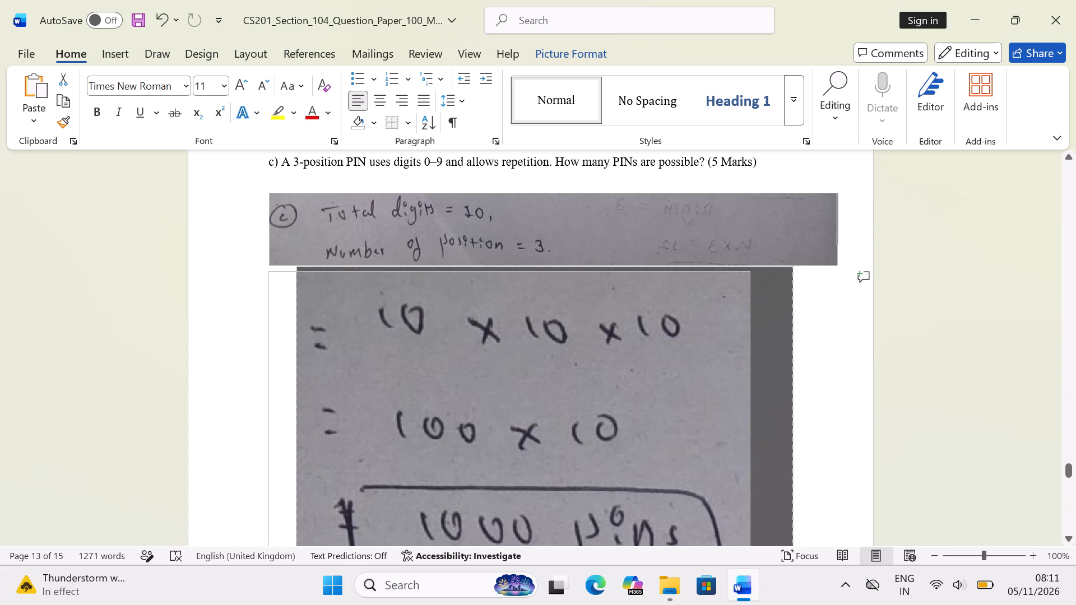
pyautogui.moveTo(513, 370); pyautogui.dragTo(503, 378)
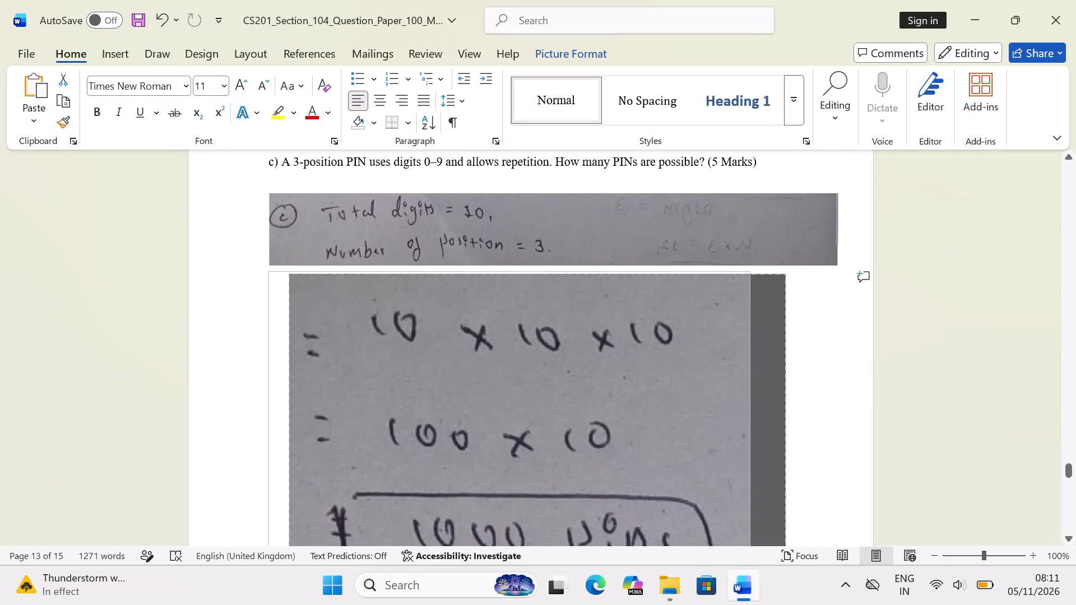
pyautogui.moveTo(503, 378); pyautogui.dragTo(487, 374)
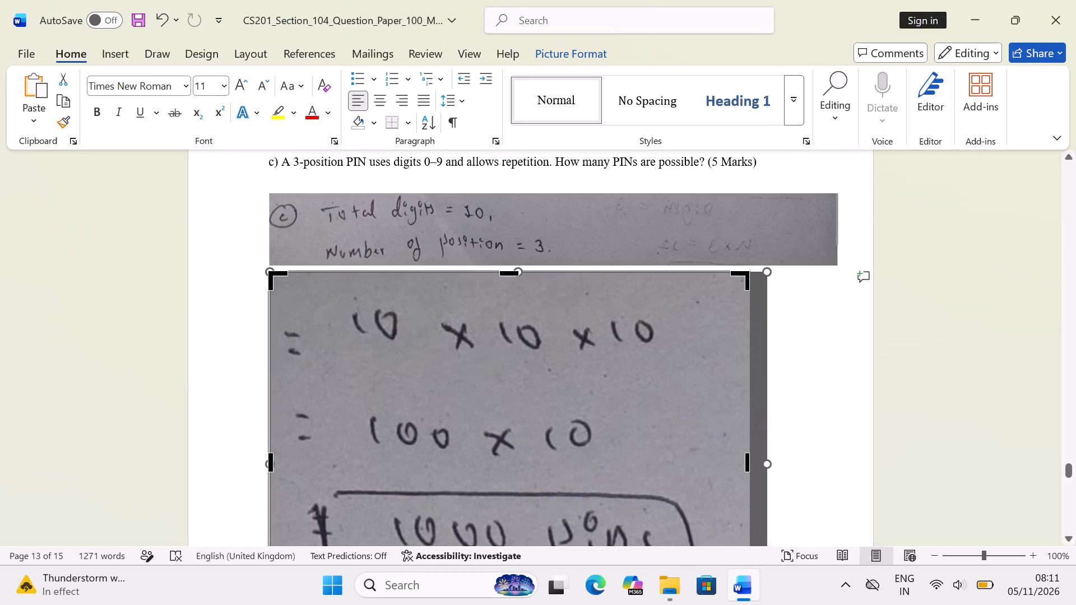
pyautogui.click(857, 374)
# Shift the "1000 pins" picture slightly upward inside its crop frame, lining up its left edge with the frame.
pyautogui.scroll(1, 851, 361)
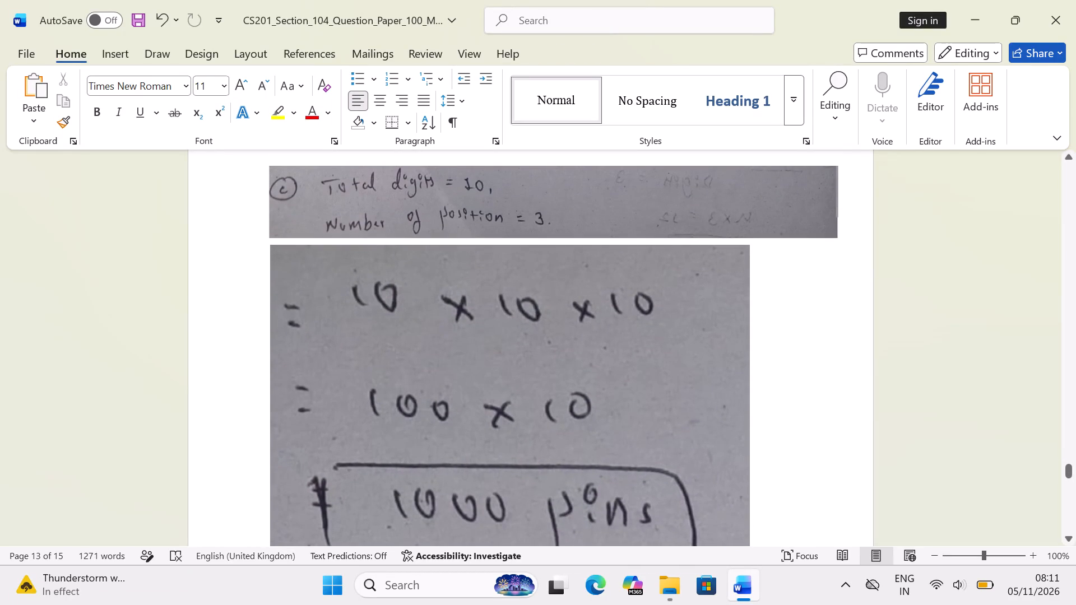
pyautogui.scroll(1, 851, 361)
pyautogui.click(588, 347)
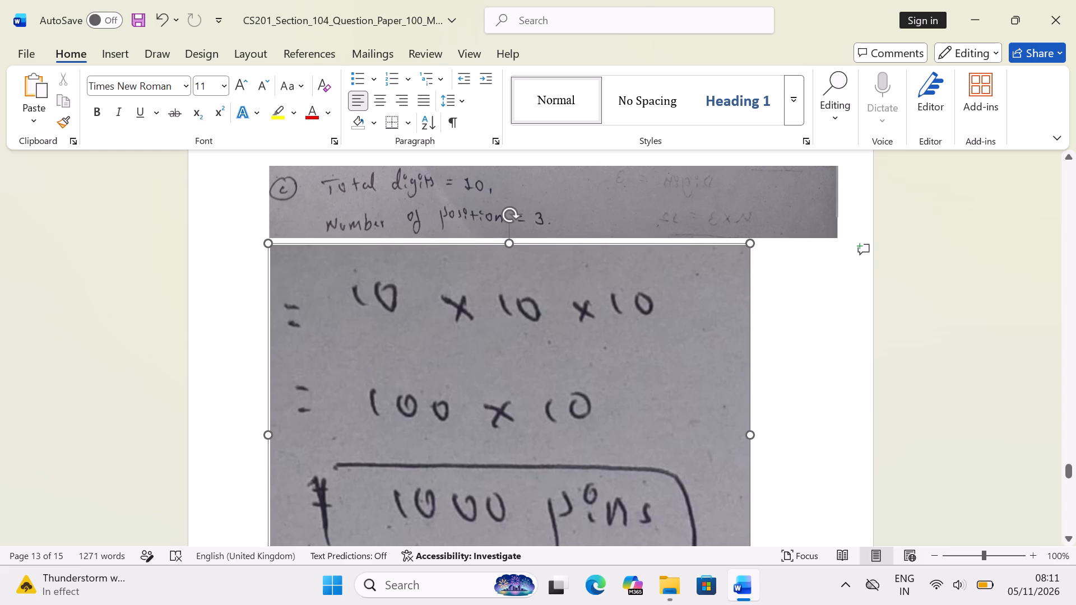
pyautogui.moveTo(588, 347); pyautogui.dragTo(590, 329)
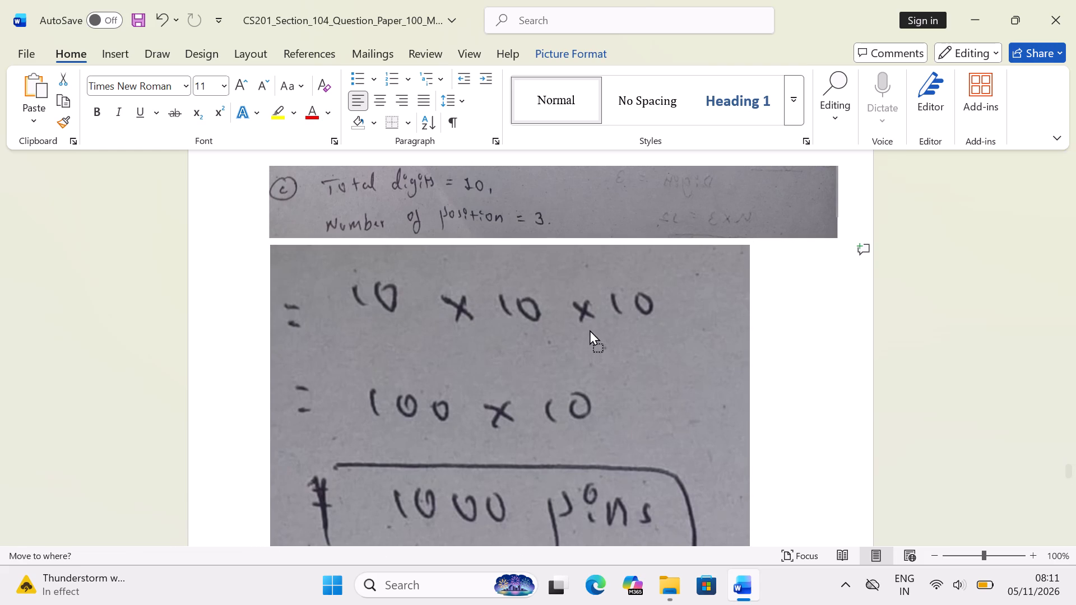
pyautogui.moveTo(590, 329); pyautogui.dragTo(578, 293)
pyautogui.rightClick(581, 296)
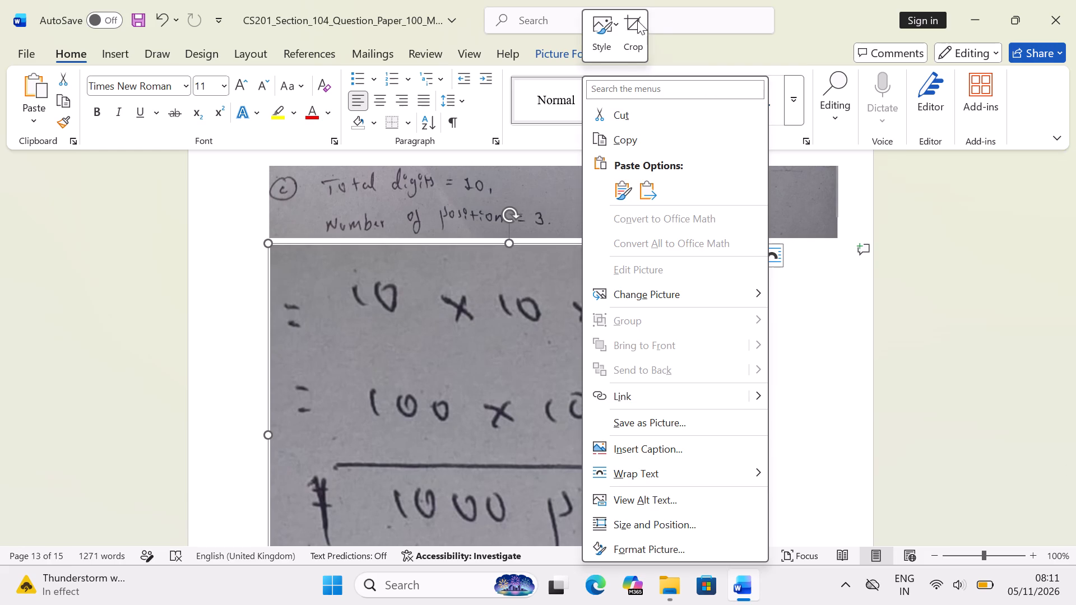
pyautogui.click(636, 21)
pyautogui.moveTo(545, 336); pyautogui.dragTo(516, 267)
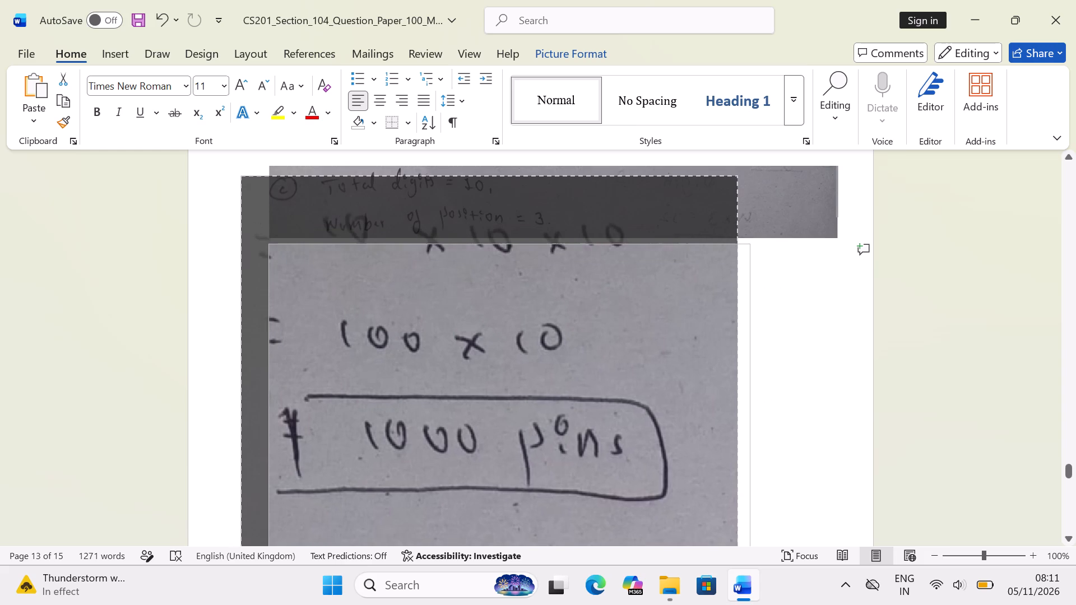
pyautogui.moveTo(516, 267); pyautogui.dragTo(536, 328)
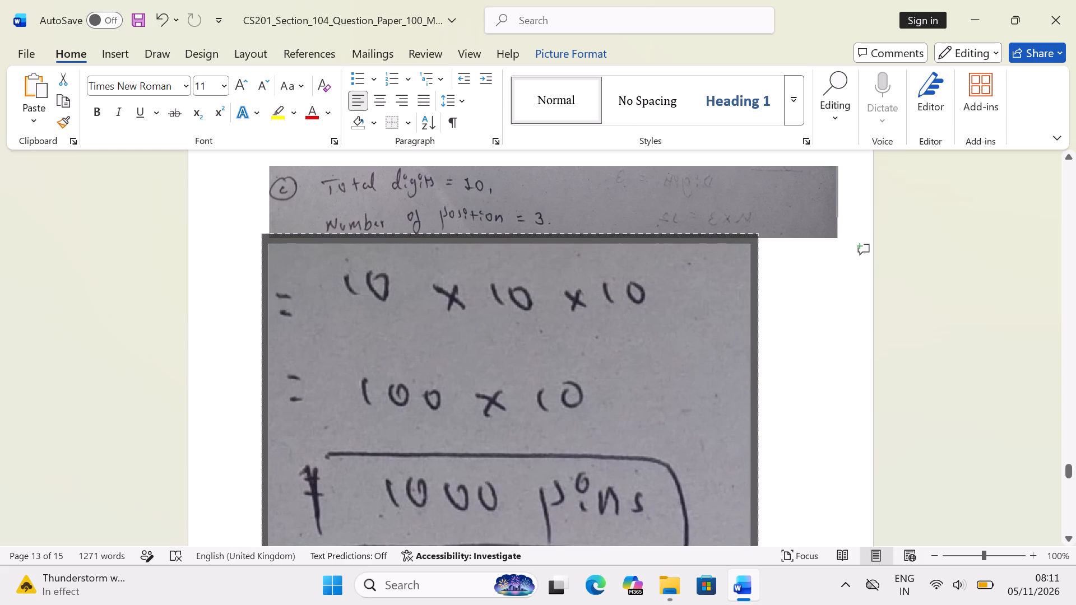
pyautogui.moveTo(536, 328); pyautogui.dragTo(542, 327)
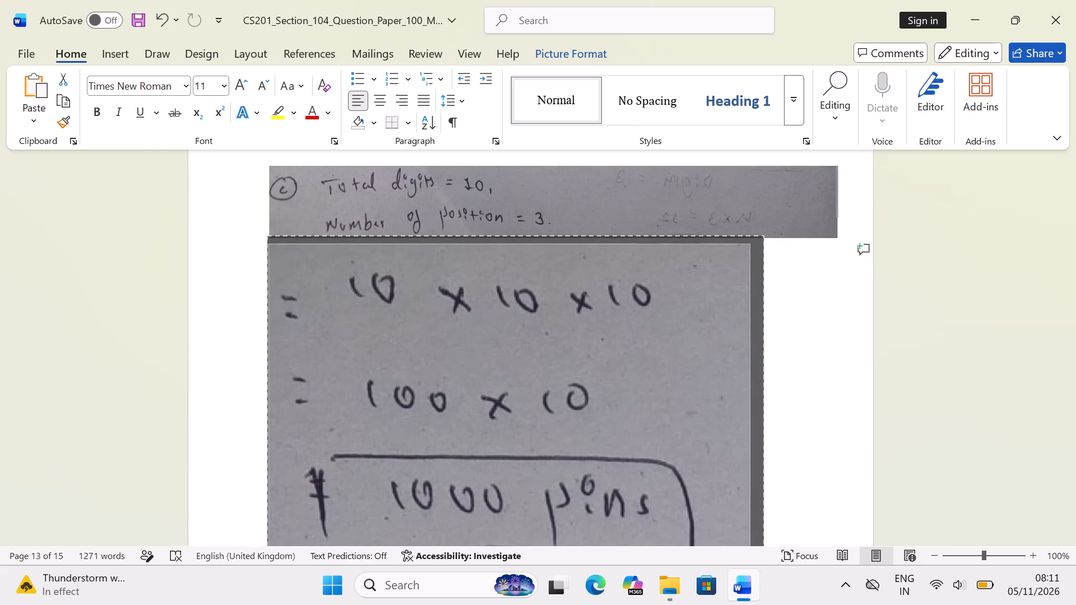
pyautogui.moveTo(542, 327); pyautogui.dragTo(542, 329)
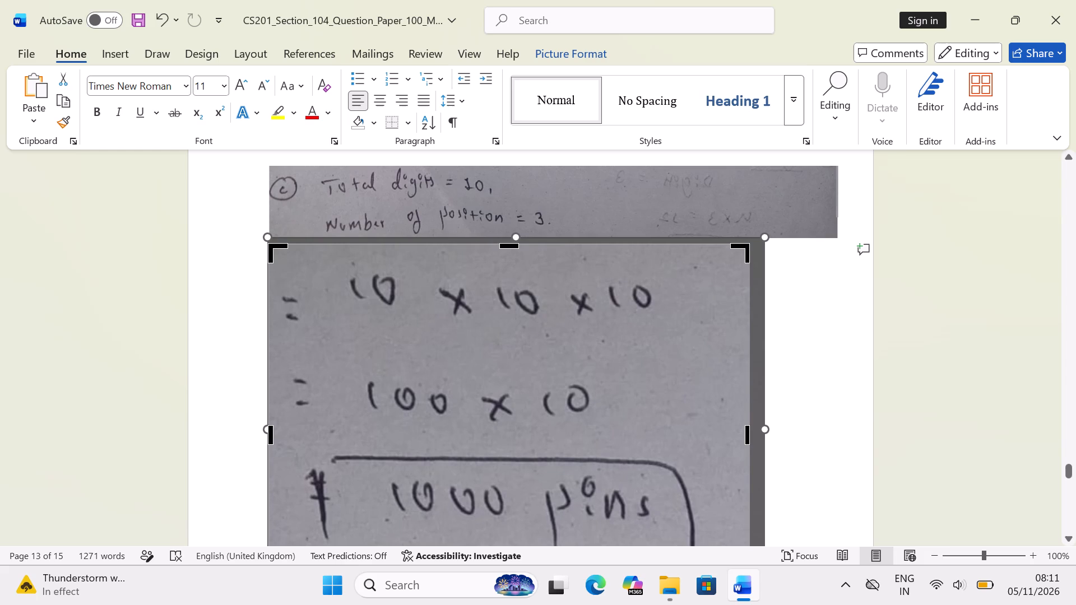
pyautogui.click(794, 357)
# Move the "1000 pins" picture further up inside its crop frame to trim more blank paper above the 10 × 10 × 10 line.
pyautogui.scroll(2, 797, 356)
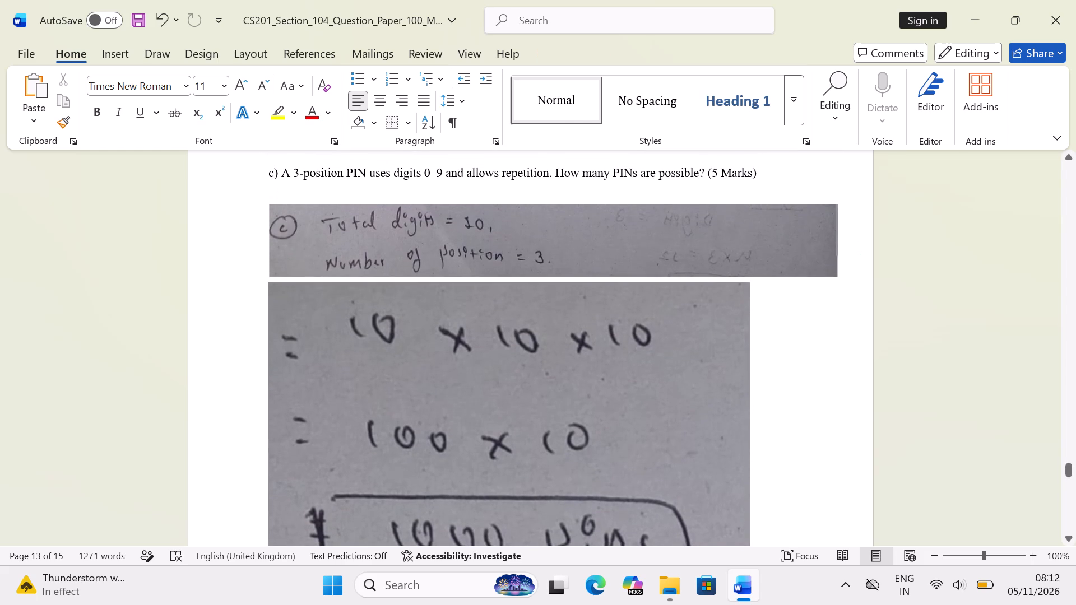
pyautogui.click(670, 347)
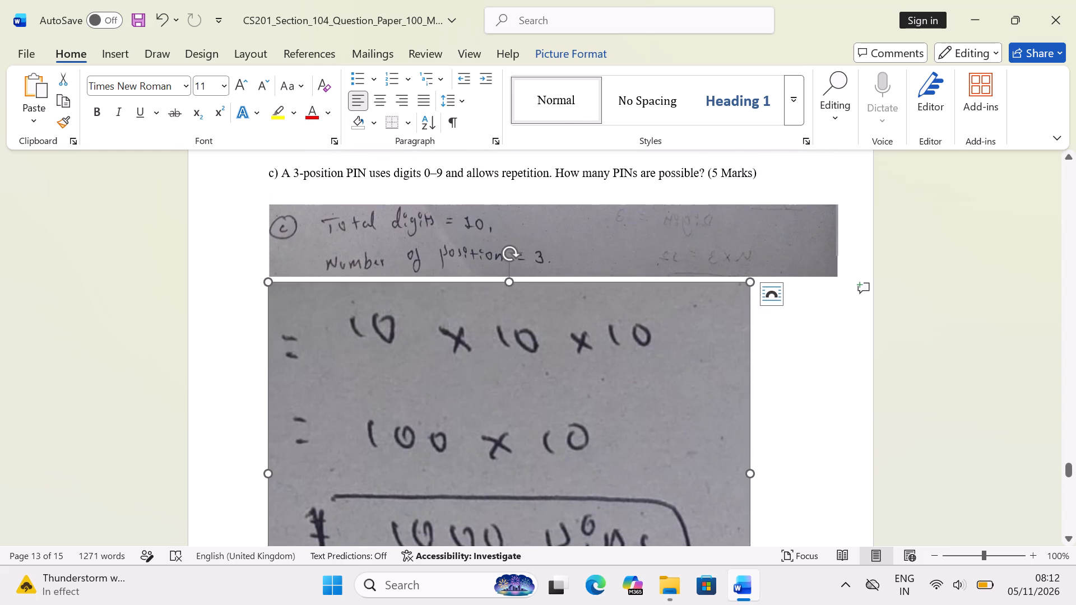
pyautogui.moveTo(670, 347); pyautogui.dragTo(674, 338)
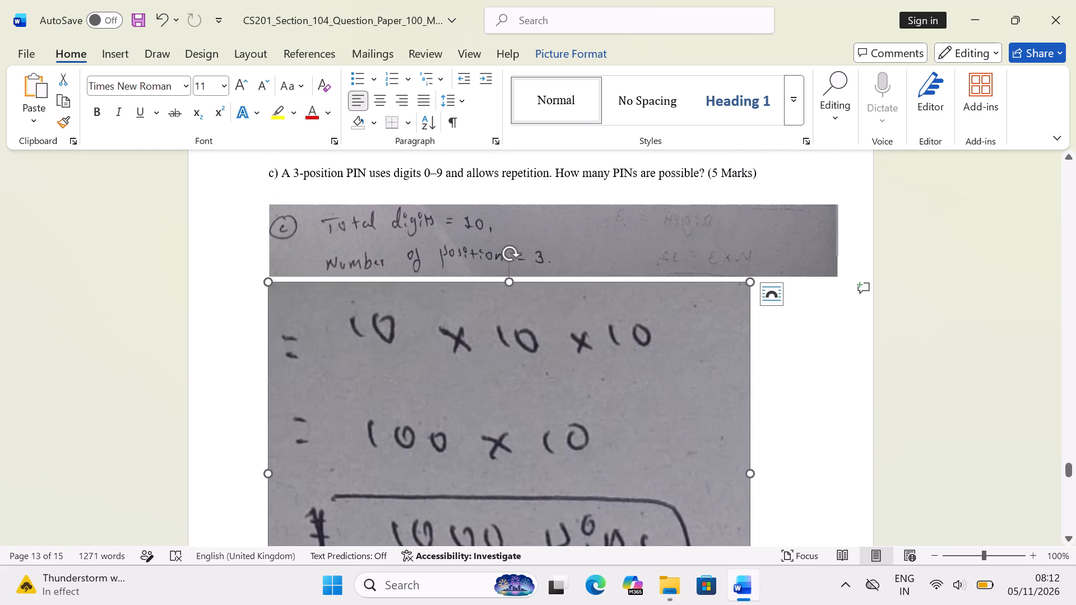
pyautogui.rightClick(677, 343)
pyautogui.click(718, 51)
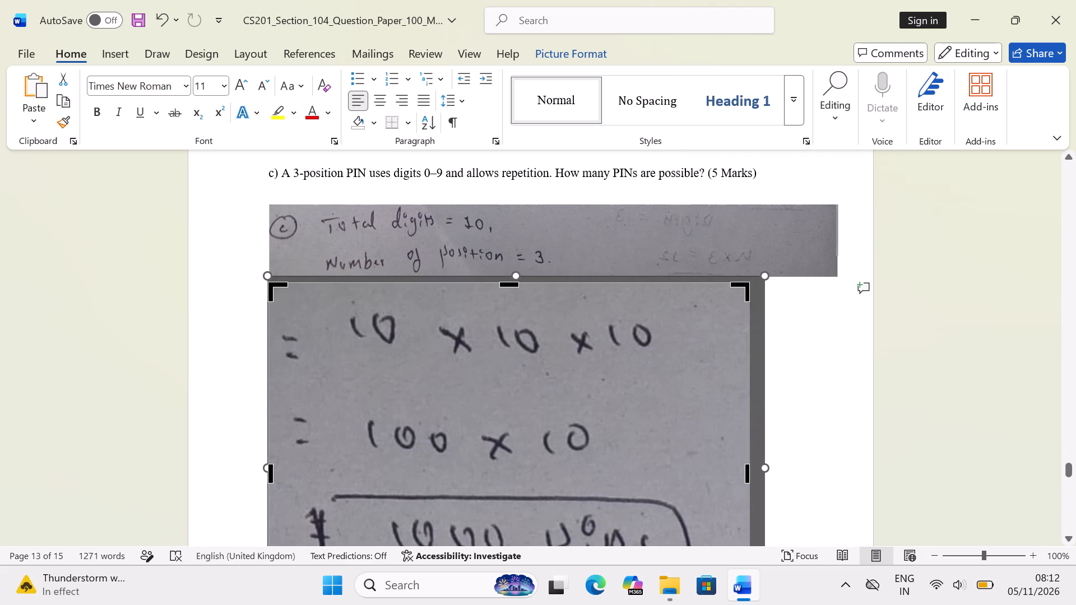
pyautogui.moveTo(497, 304); pyautogui.dragTo(497, 282)
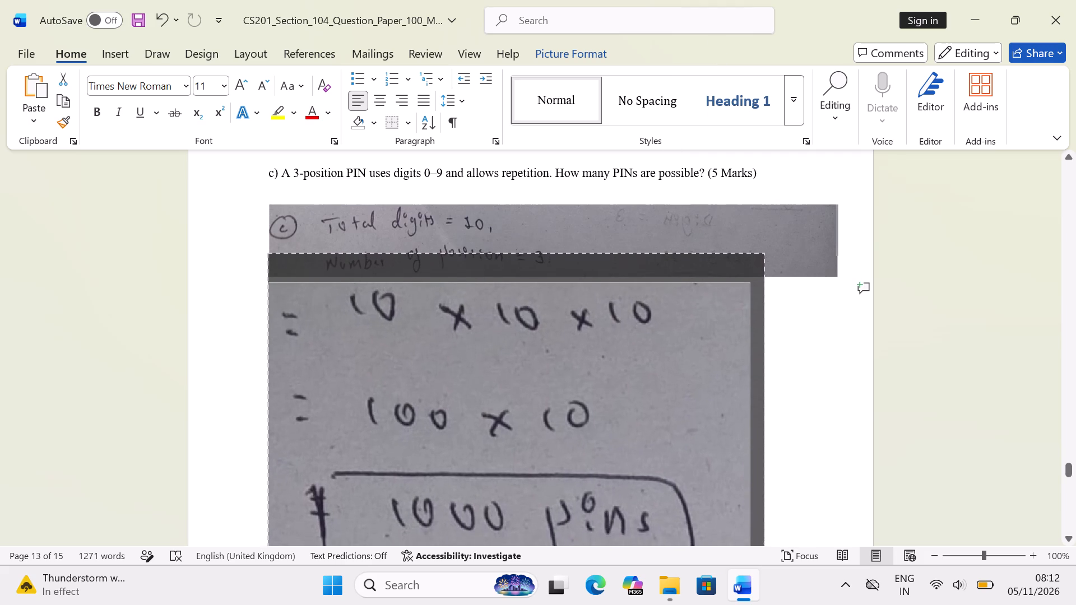
pyautogui.moveTo(497, 282); pyautogui.dragTo(497, 283)
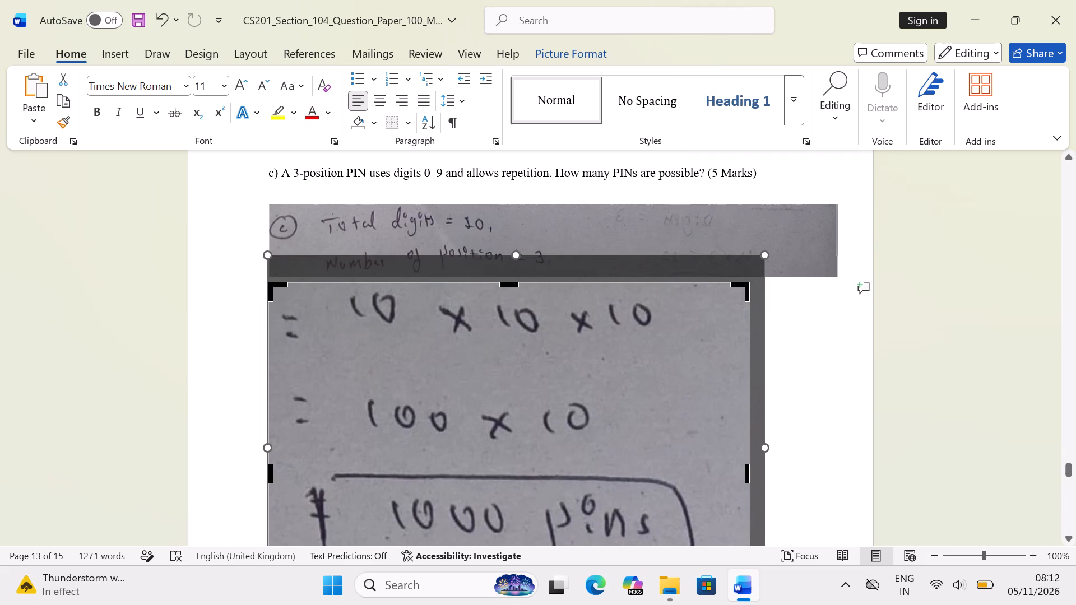
pyautogui.click(843, 372)
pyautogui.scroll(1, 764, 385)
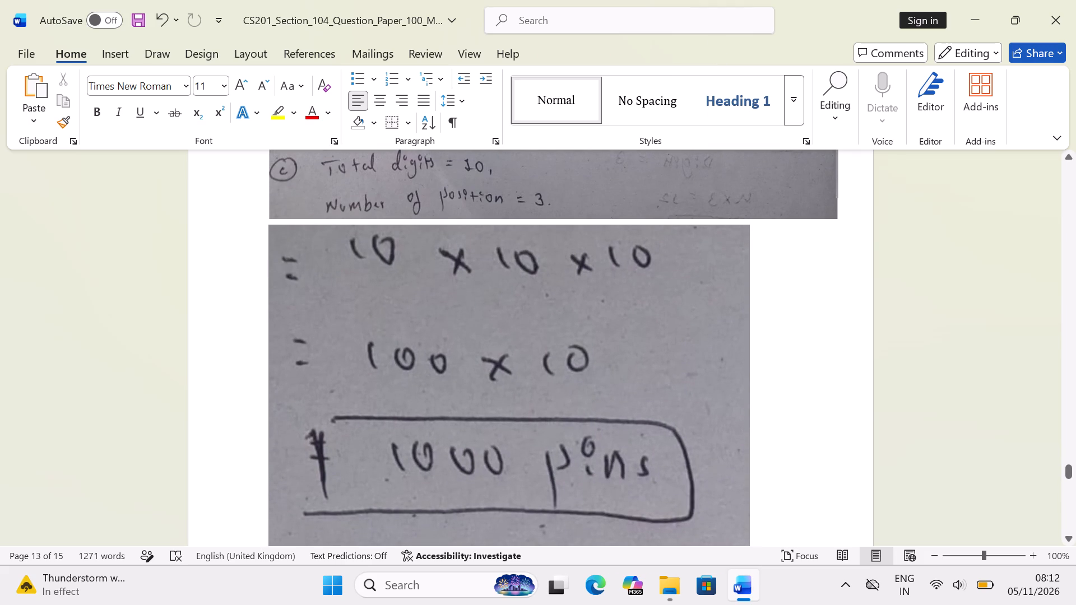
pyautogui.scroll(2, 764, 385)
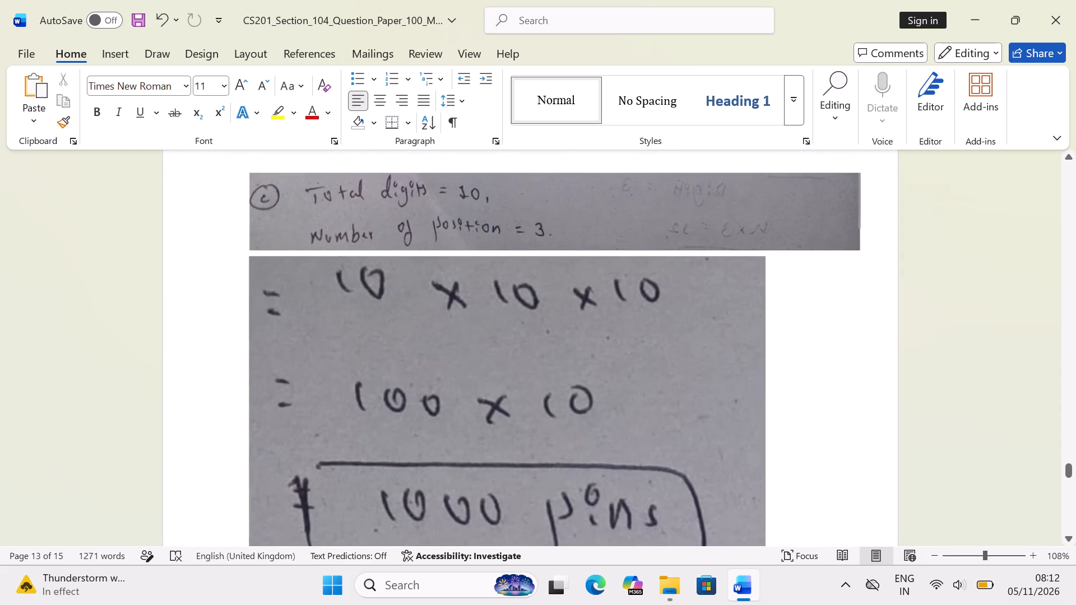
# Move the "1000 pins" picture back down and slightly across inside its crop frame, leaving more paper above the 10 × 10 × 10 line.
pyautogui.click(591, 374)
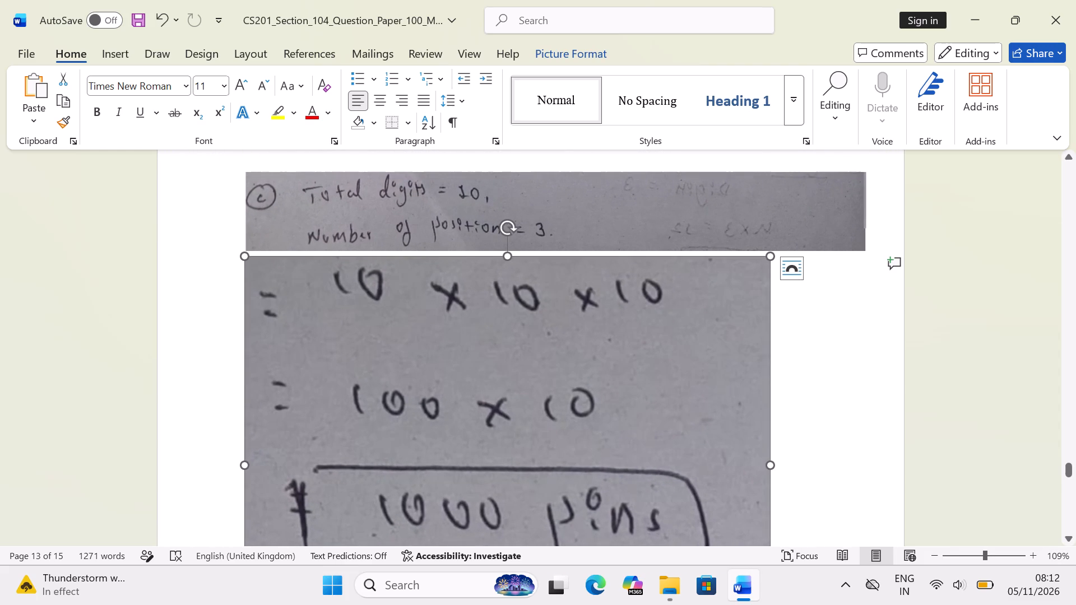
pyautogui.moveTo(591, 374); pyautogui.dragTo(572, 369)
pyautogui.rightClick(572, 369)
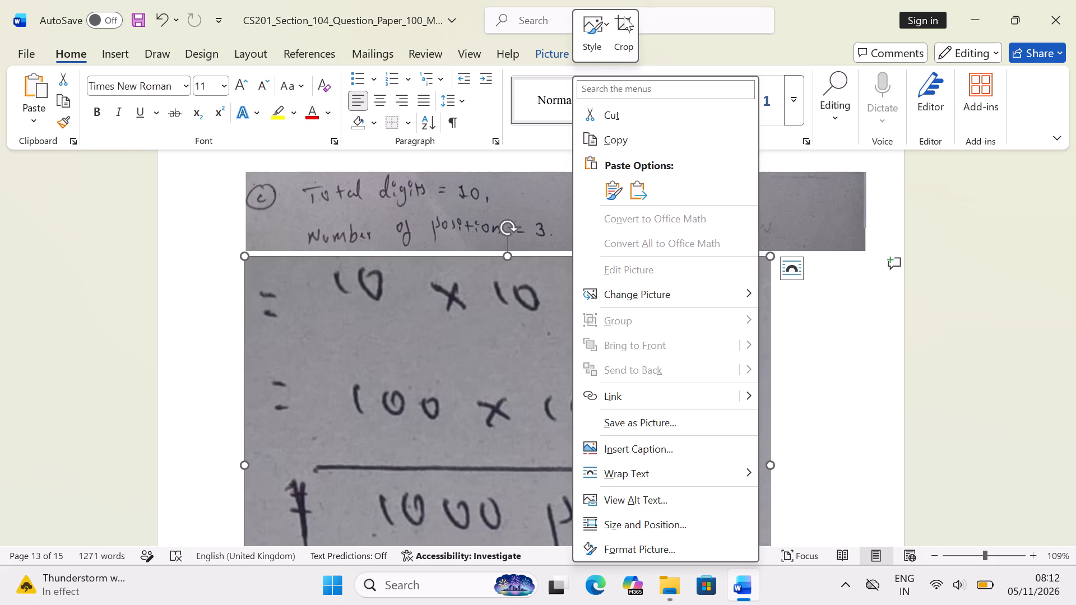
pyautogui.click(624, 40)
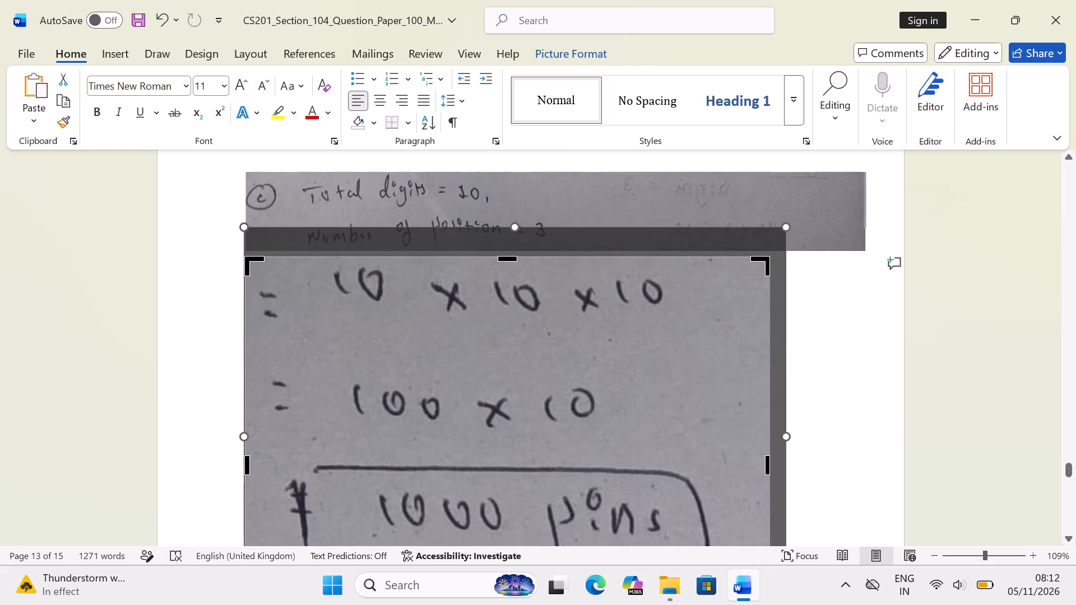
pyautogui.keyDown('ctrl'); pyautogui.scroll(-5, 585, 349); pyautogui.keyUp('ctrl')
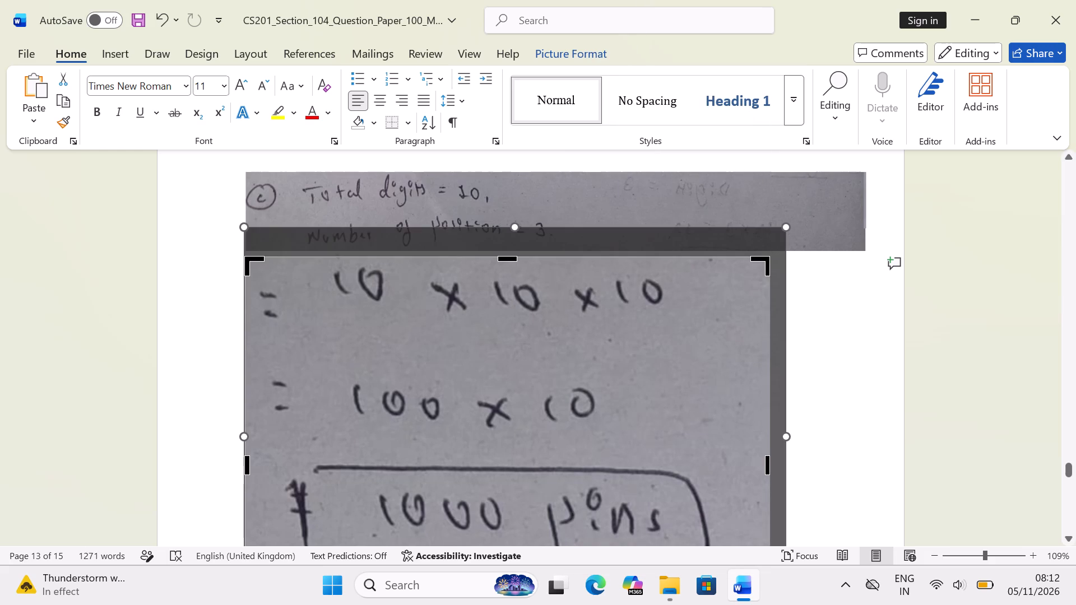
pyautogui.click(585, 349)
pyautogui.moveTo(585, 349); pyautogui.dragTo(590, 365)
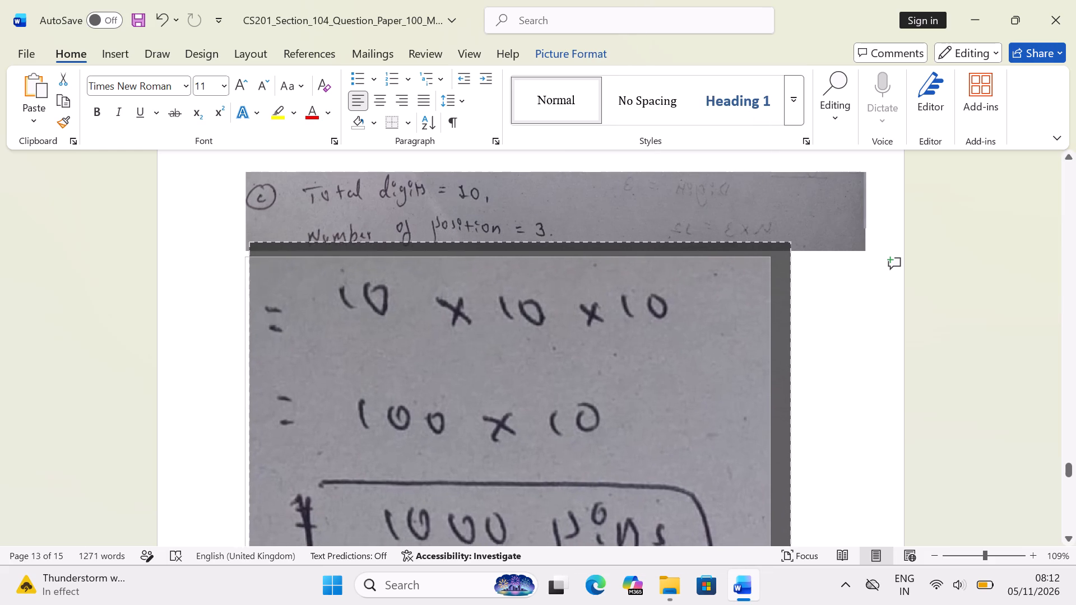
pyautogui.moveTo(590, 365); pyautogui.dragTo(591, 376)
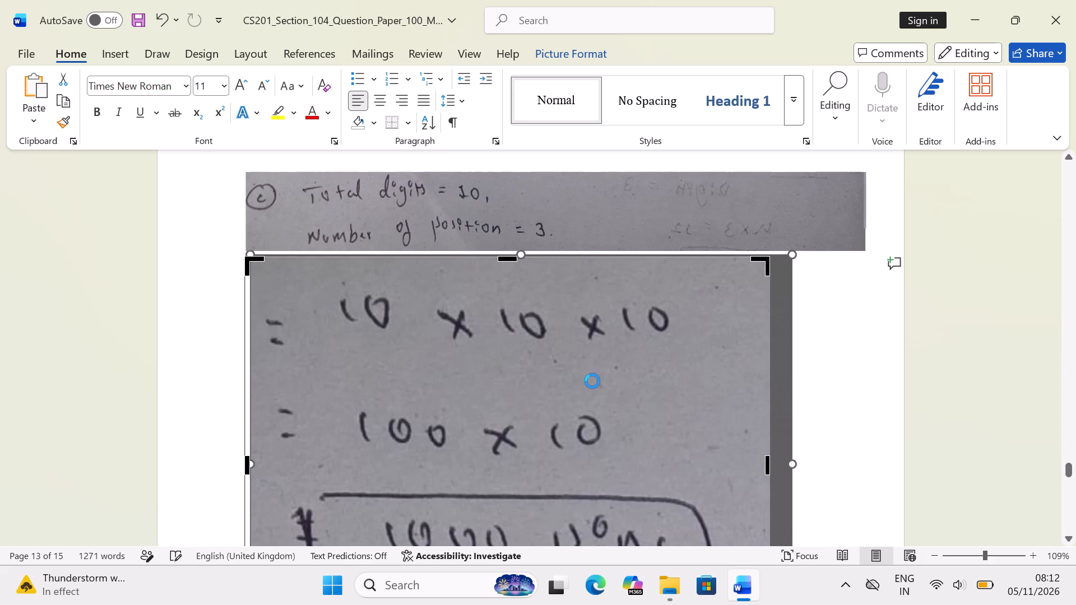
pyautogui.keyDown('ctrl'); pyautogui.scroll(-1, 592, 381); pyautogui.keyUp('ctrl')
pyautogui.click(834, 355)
# Examine how the "1000 pins" image sits beneath the first Q9 c) answer image and on the surrounding pages.
pyautogui.scroll(1, 834, 355)
pyautogui.scroll(-1, 834, 355)
pyautogui.scroll(1, 834, 355)
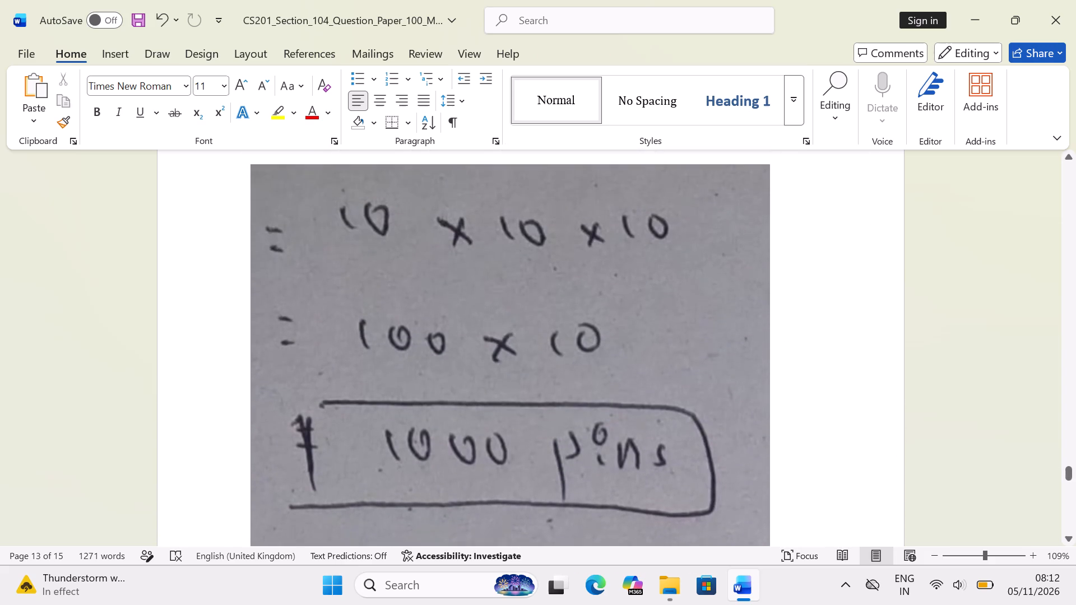
pyautogui.scroll(2, 834, 355)
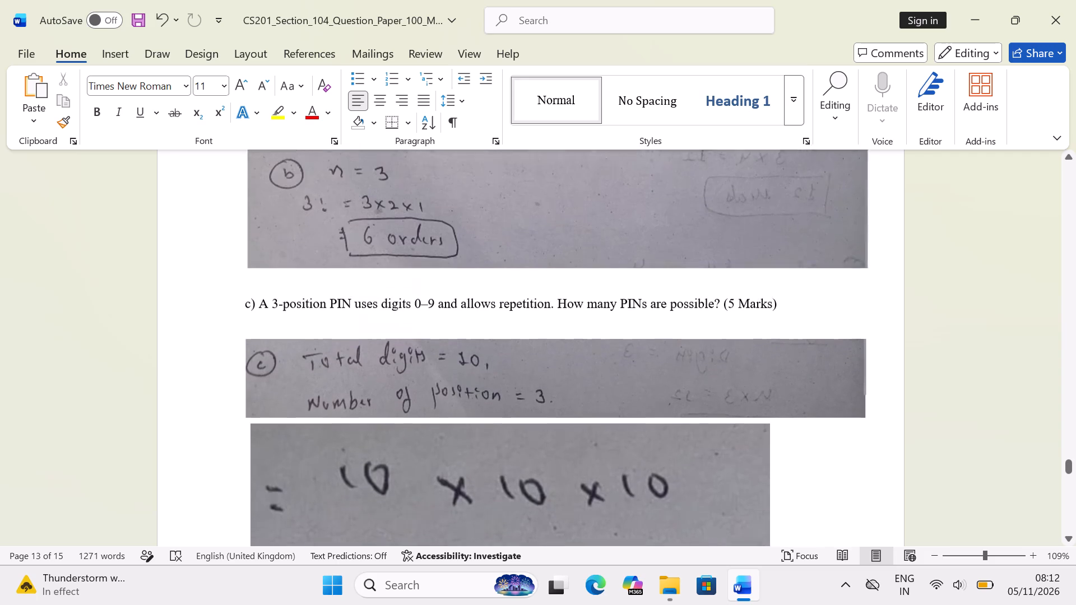
pyautogui.scroll(2, 834, 355)
pyautogui.scroll(-1, 834, 355)
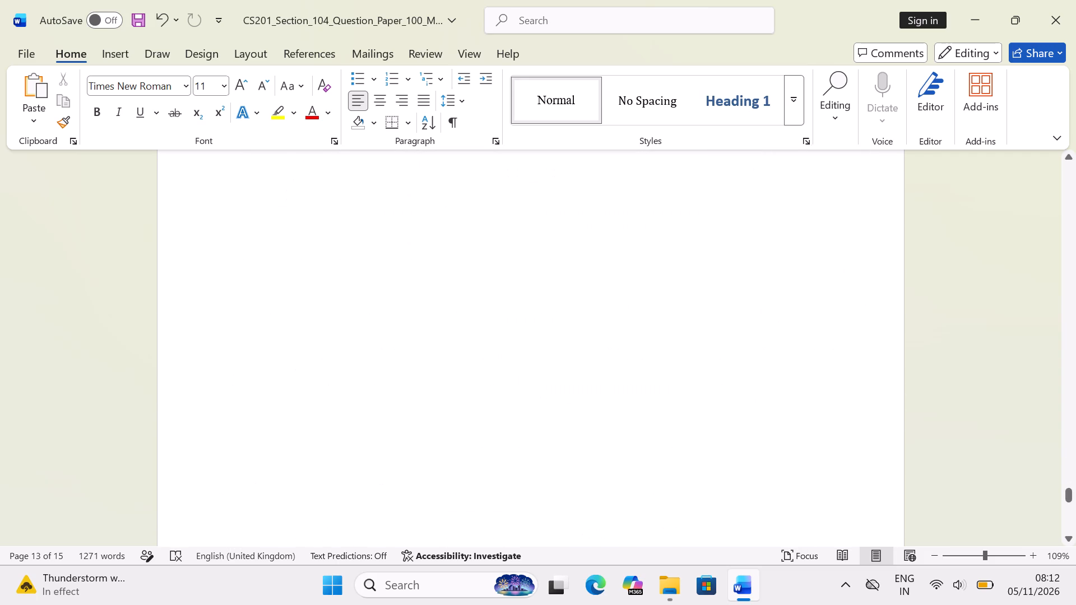
pyautogui.scroll(5, 834, 355)
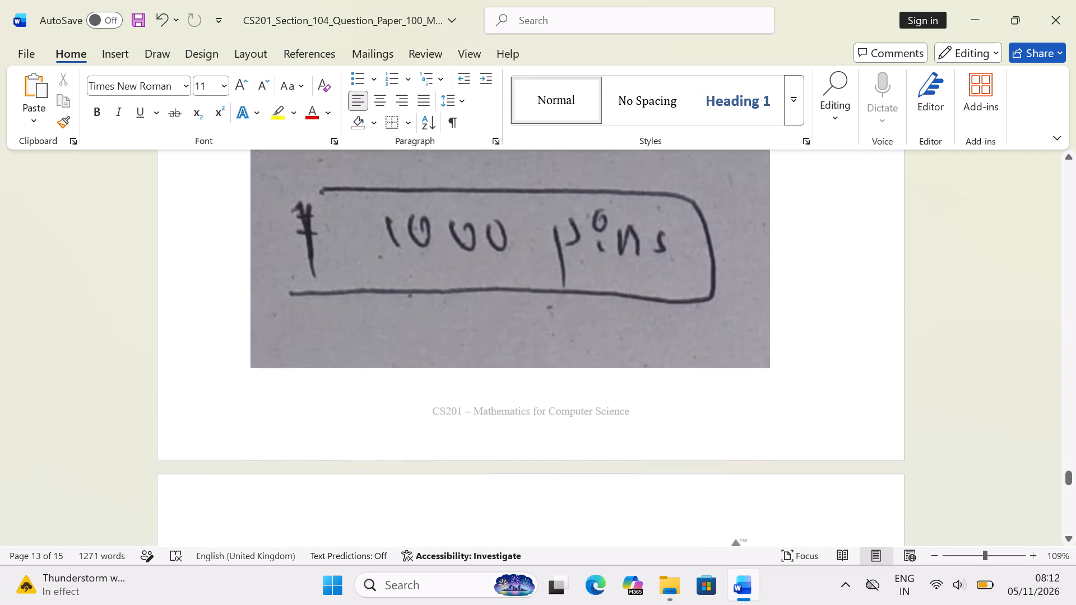
pyautogui.scroll(4, 834, 355)
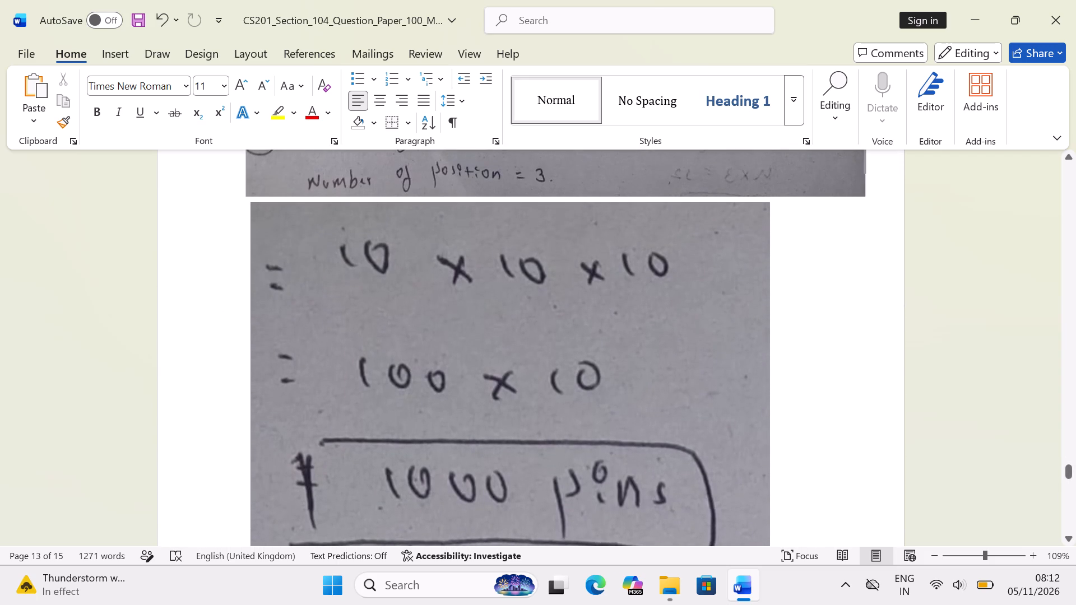
pyautogui.scroll(1, 834, 355)
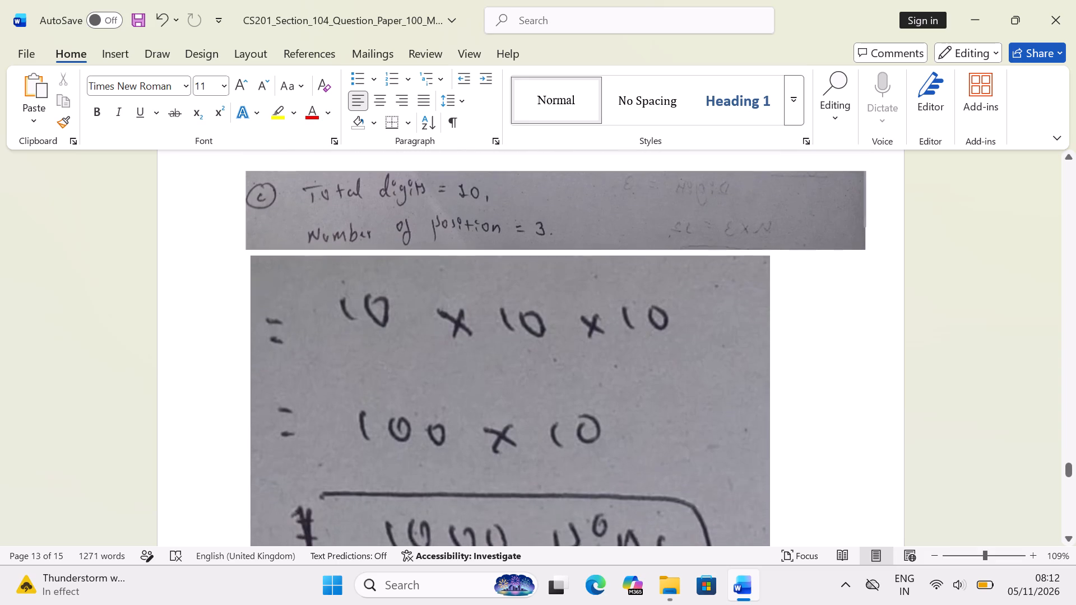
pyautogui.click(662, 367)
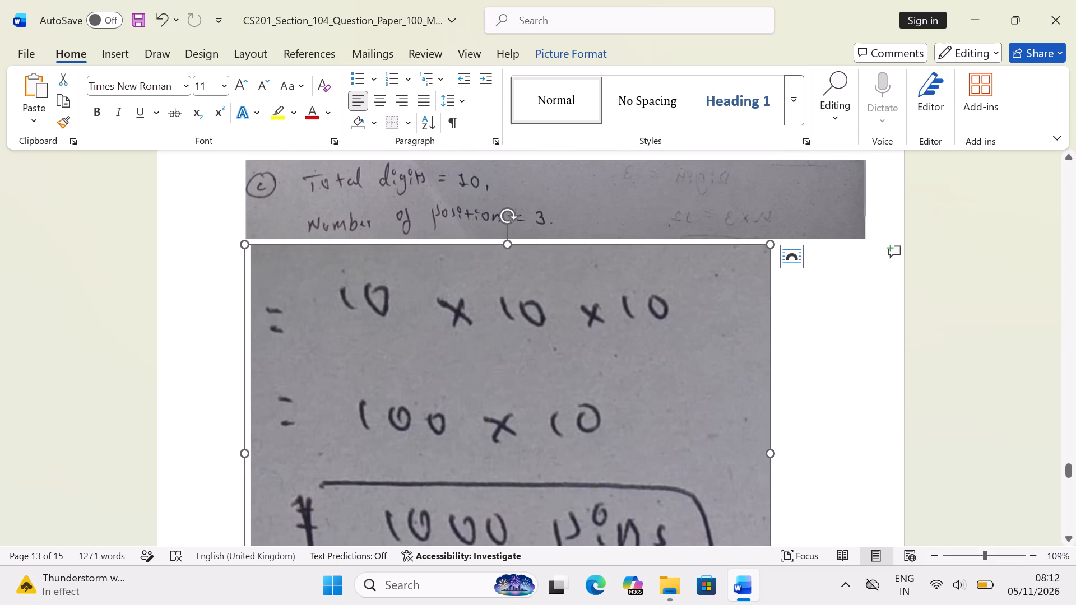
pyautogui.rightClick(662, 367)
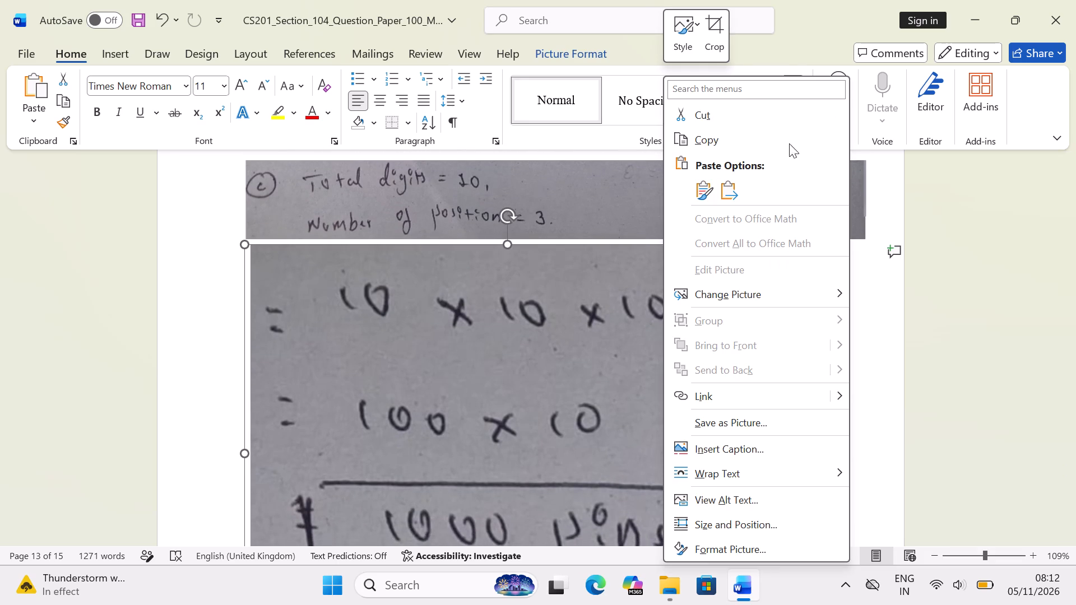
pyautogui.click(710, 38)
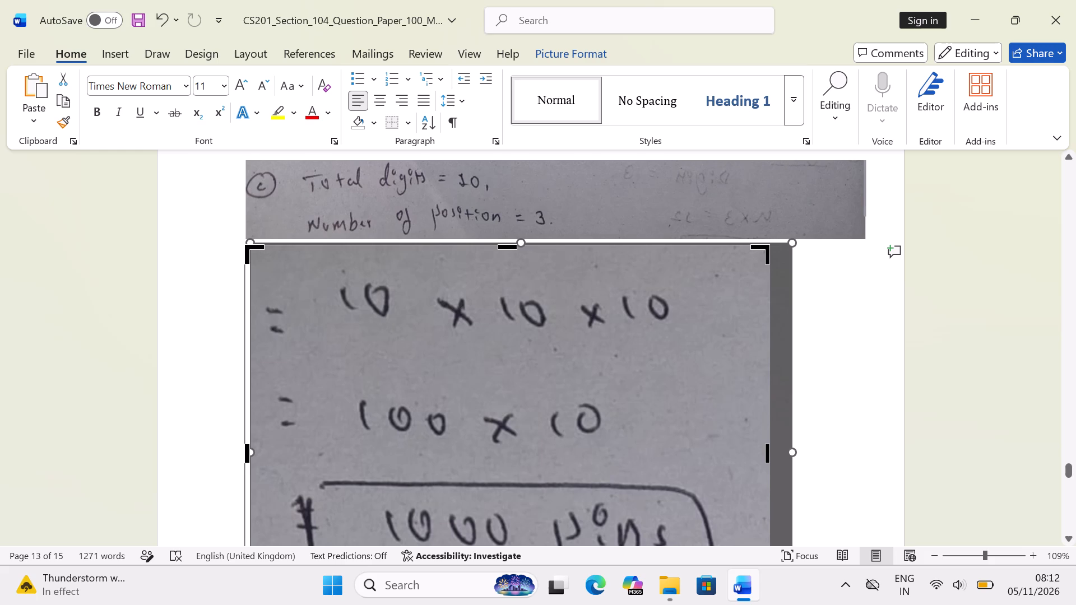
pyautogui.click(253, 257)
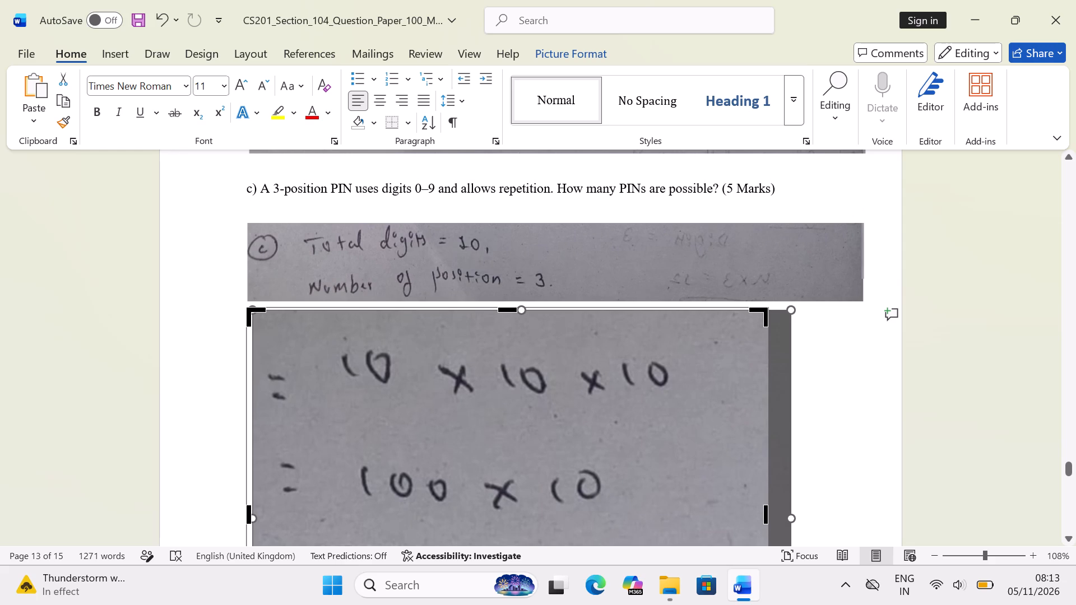
# Undo the recent crop and repositioning changes to the "1000 pins" picture, back to before it was narrowed, and leave cropping.
pyautogui.hotkey('ctrl', 'z')
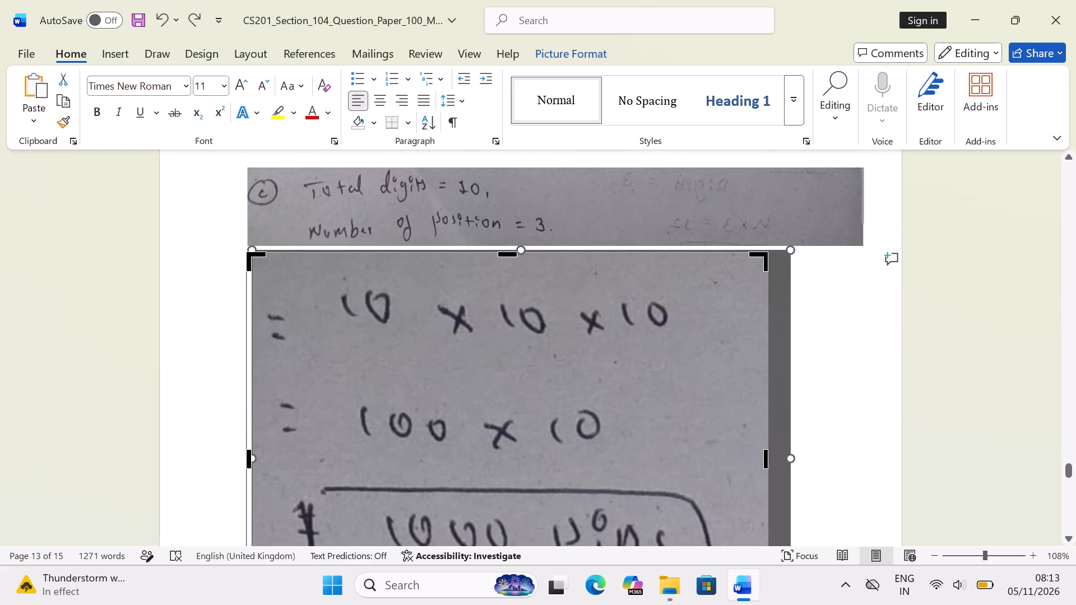
pyautogui.hotkey('ctrl', 'z')
pyautogui.hotkey('ctrl', 'z')
pyautogui.hotkey('ctrl', 'z')
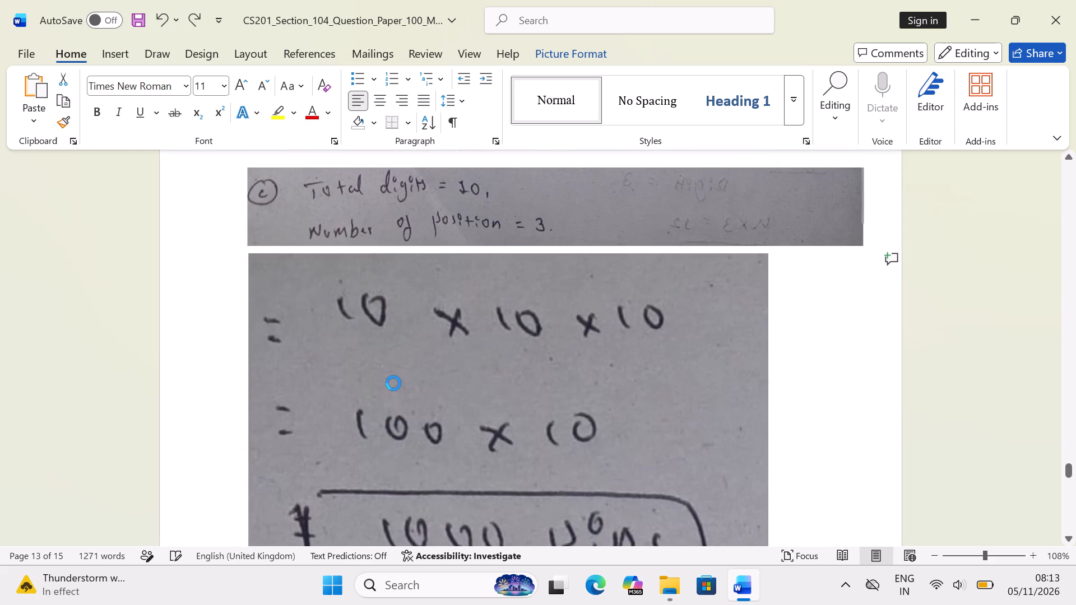
pyautogui.hotkey('ctrl', 'z')
pyautogui.hotkey('ctrl', 'z')
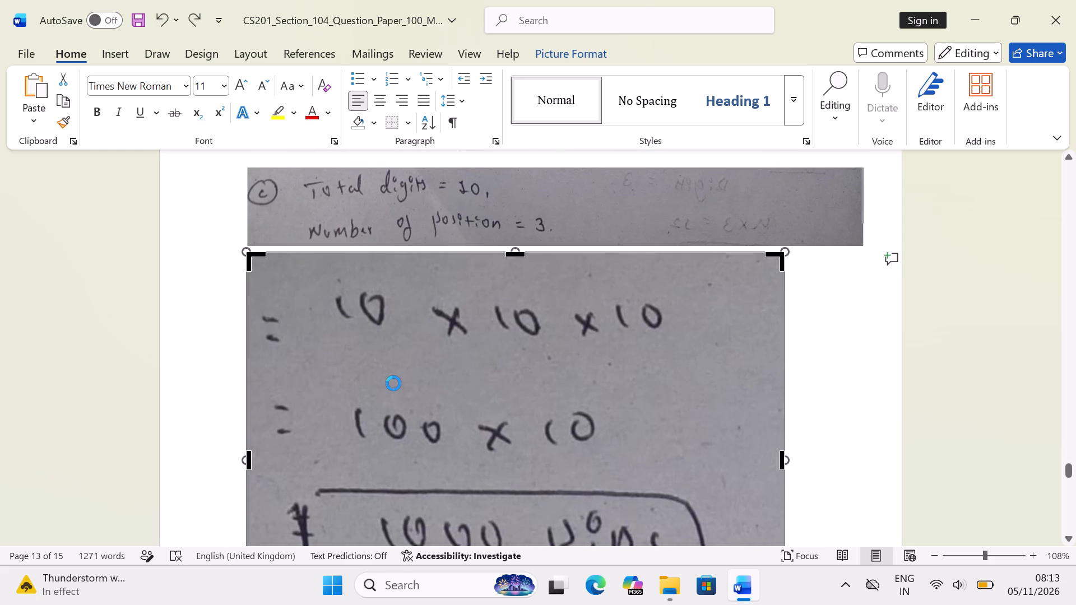
pyautogui.click(885, 417)
# Add a blank line beneath question a) of Q10, about selecting 2 books from 5 different books.
pyautogui.scroll(-1, 885, 417)
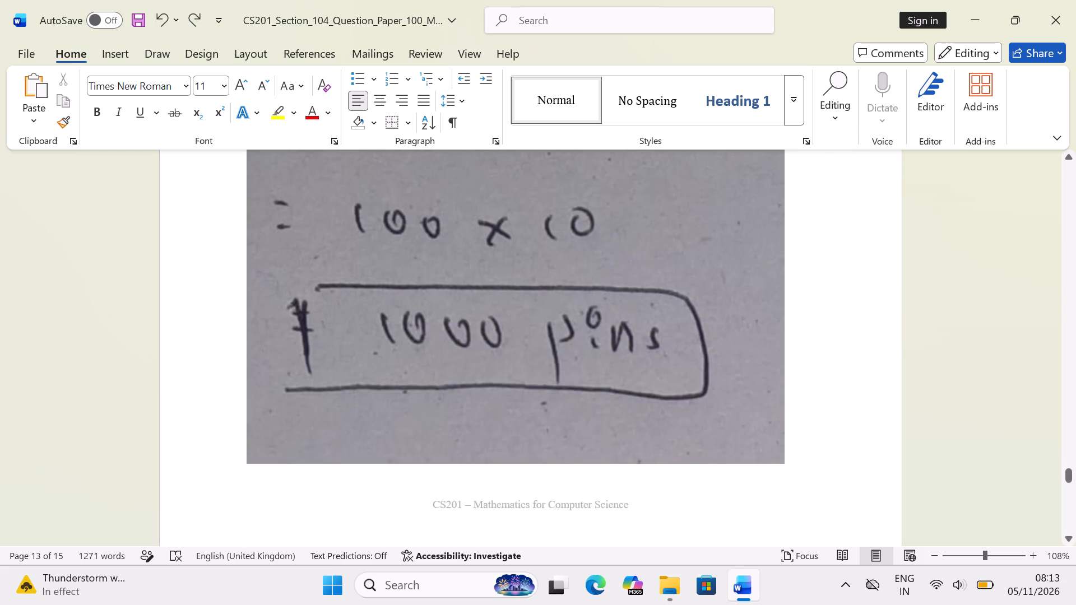
pyautogui.scroll(-4, 885, 417)
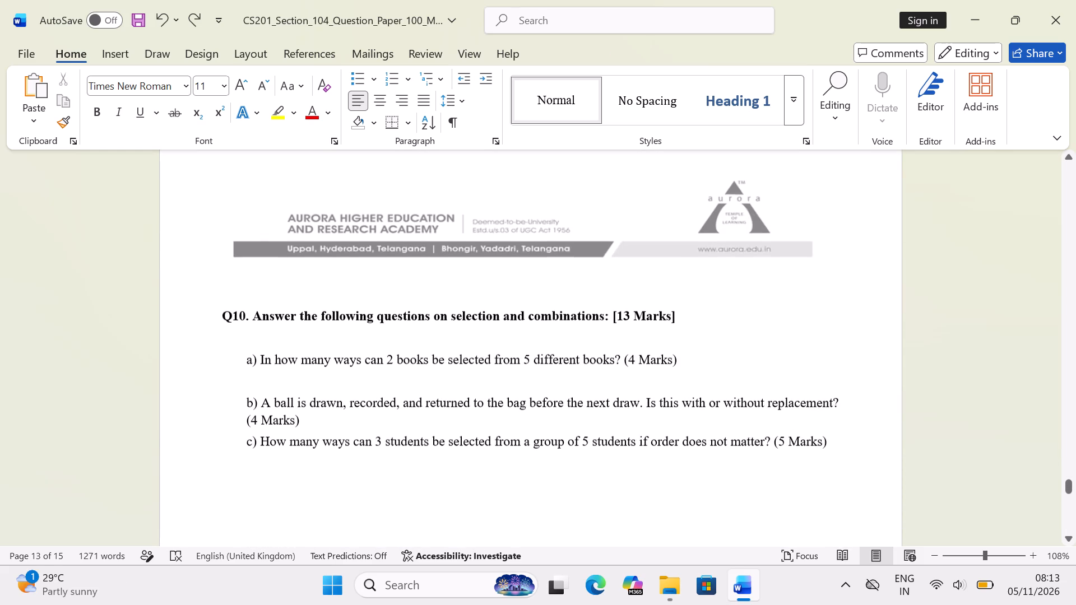
pyautogui.scroll(-2, 885, 417)
pyautogui.click(691, 320)
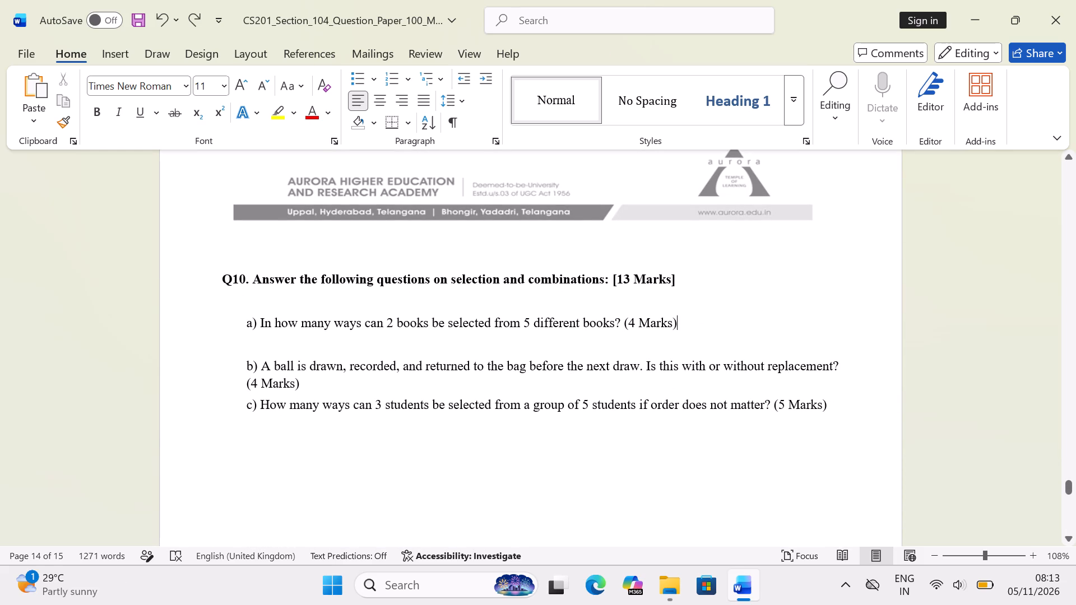
pyautogui.press('Return')
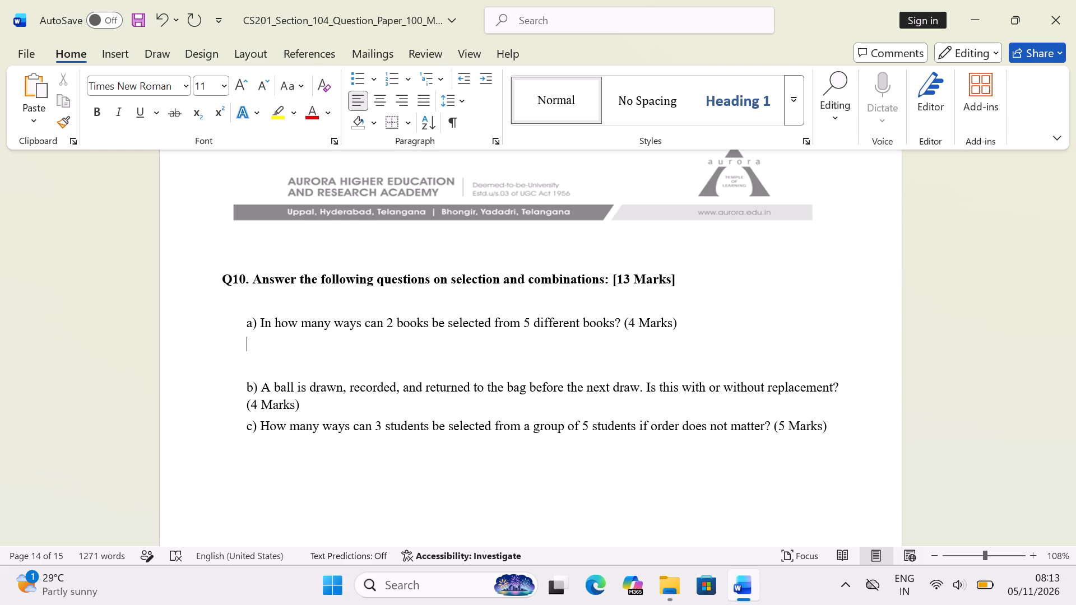
# Minimise the assignment document and browse the files in the Documents folder.
pyautogui.click(964, 9)
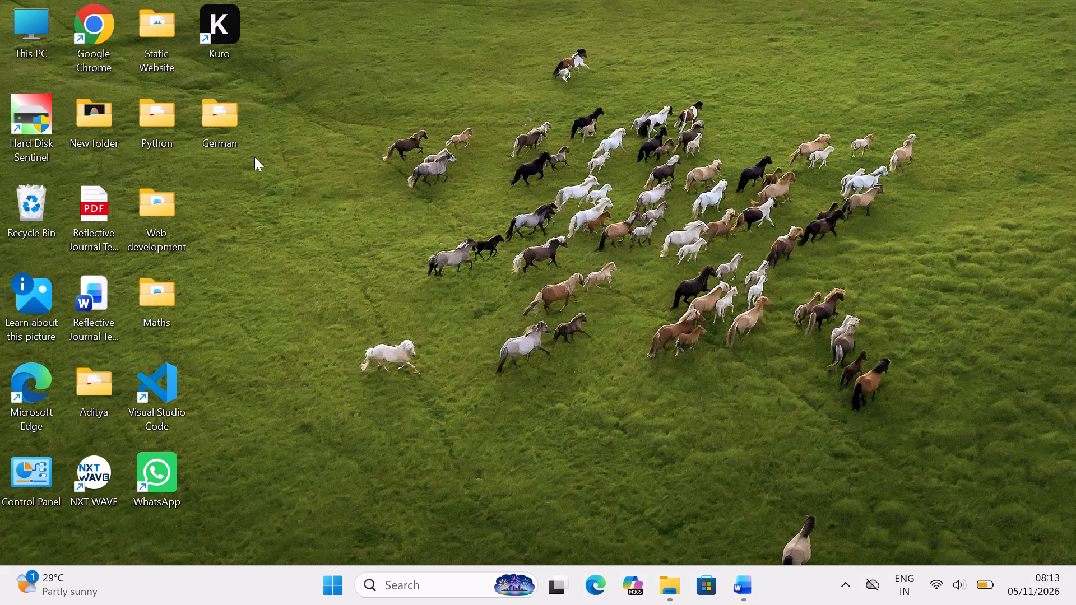
pyautogui.doubleClick(108, 380)
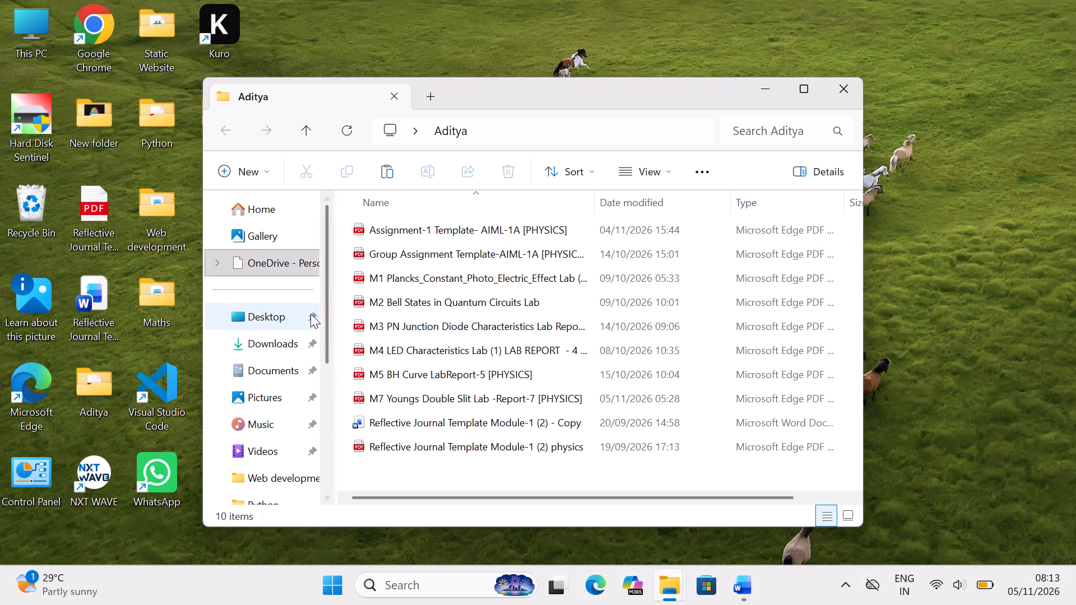
pyautogui.click(302, 359)
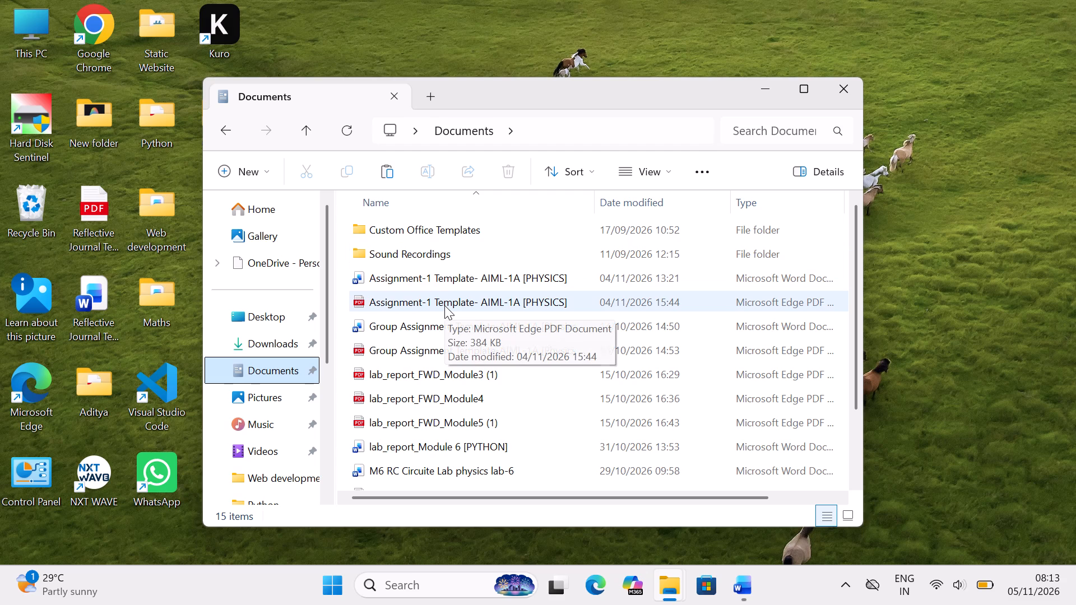
pyautogui.scroll(-3, 444, 305)
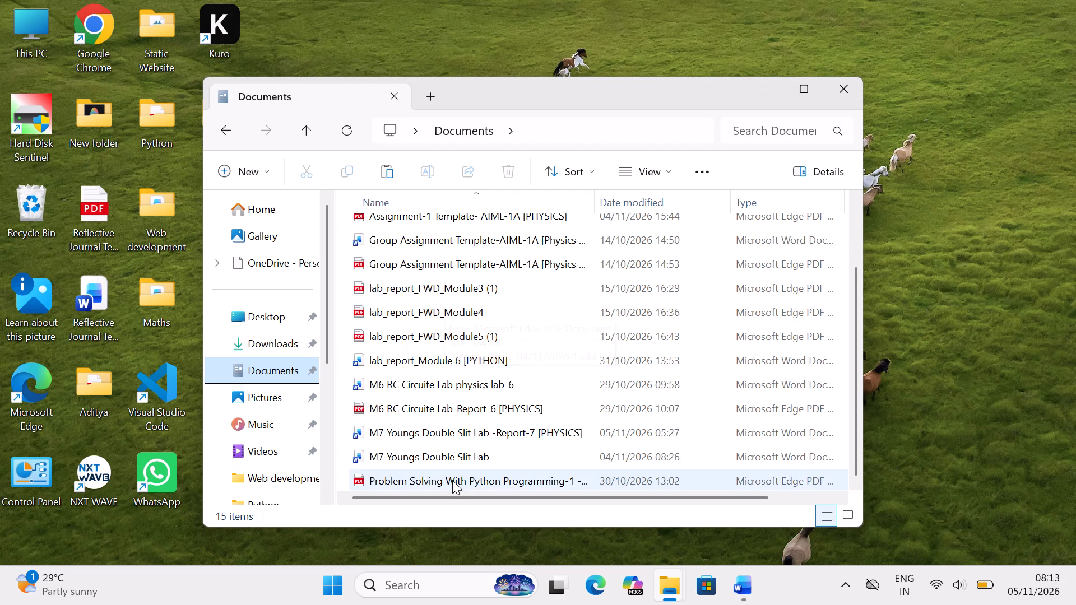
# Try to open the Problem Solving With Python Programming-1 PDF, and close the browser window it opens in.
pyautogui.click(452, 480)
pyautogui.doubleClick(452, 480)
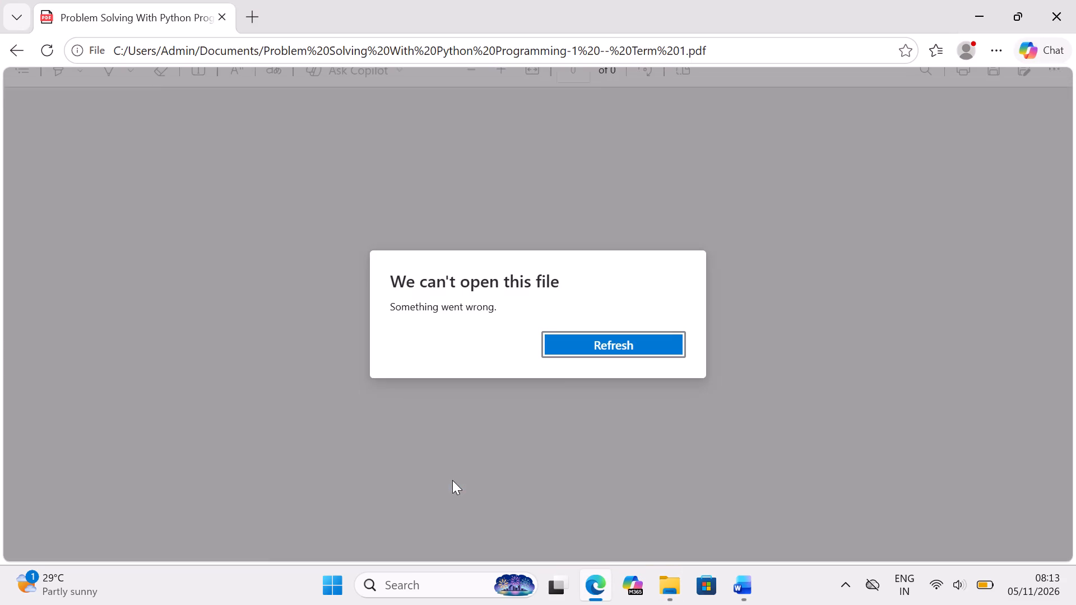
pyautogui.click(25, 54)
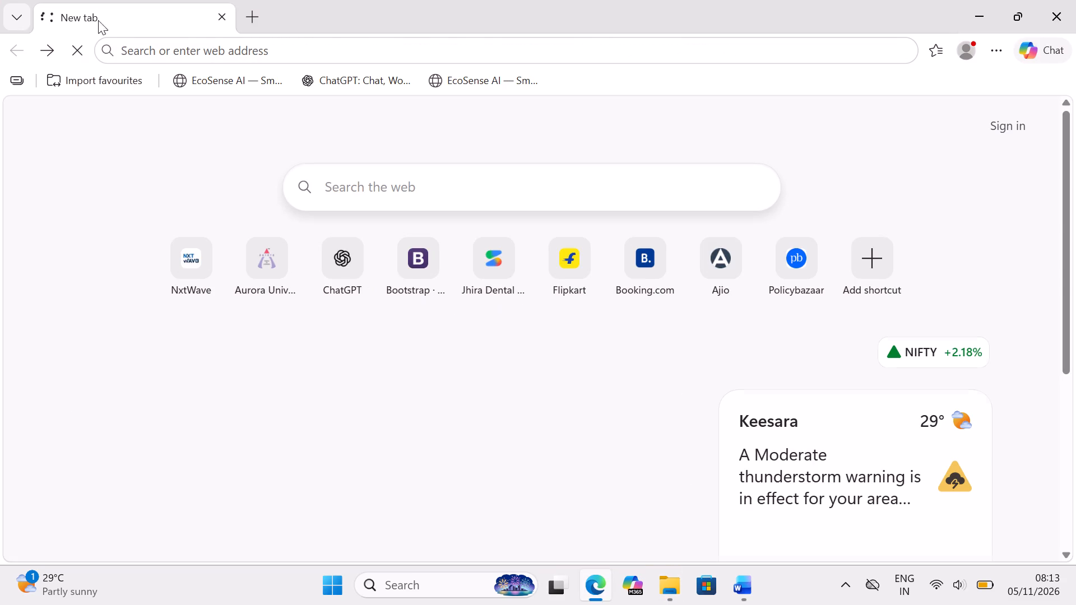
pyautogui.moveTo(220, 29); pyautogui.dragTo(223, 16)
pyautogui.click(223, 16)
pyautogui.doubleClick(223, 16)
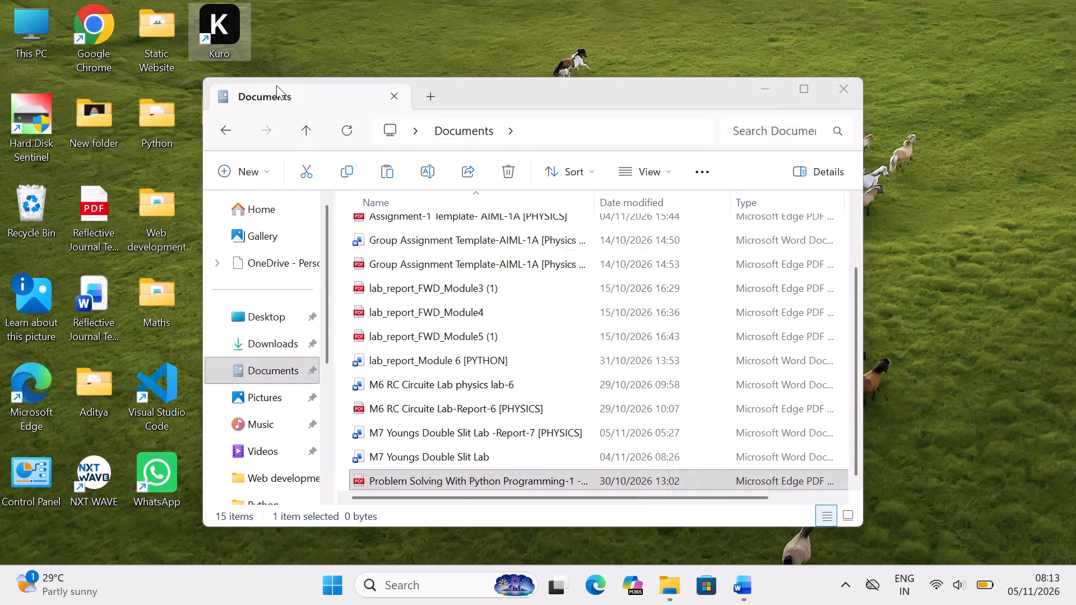
# Open the M7 Youngs Double Slit Lab -Report-7 [PHYSICS] document and examine its data table and wavelength formula calculations.
pyautogui.doubleClick(471, 432)
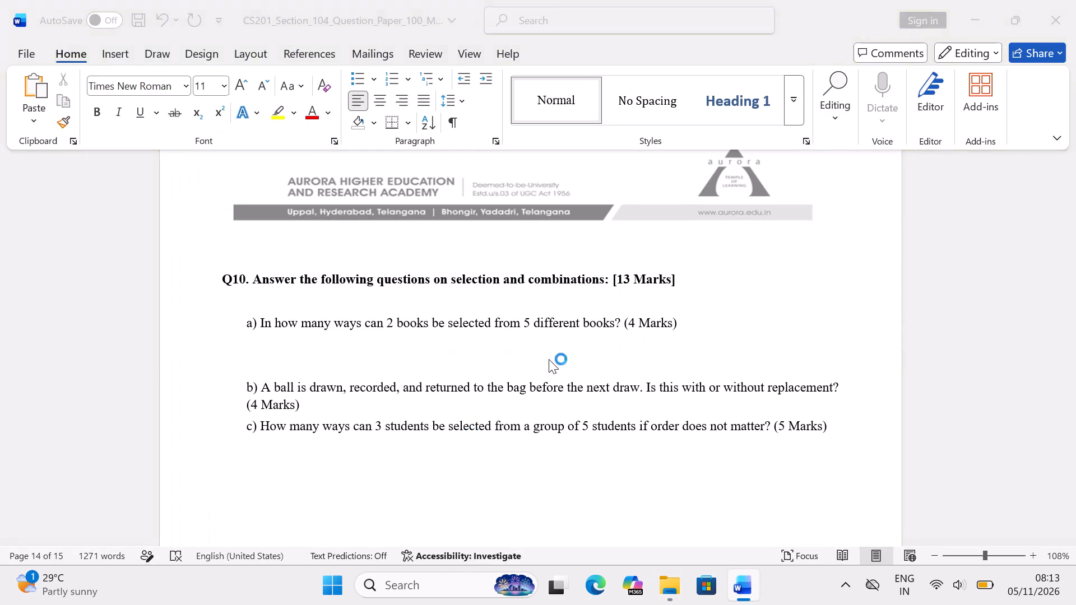
pyautogui.scroll(-6, 549, 359)
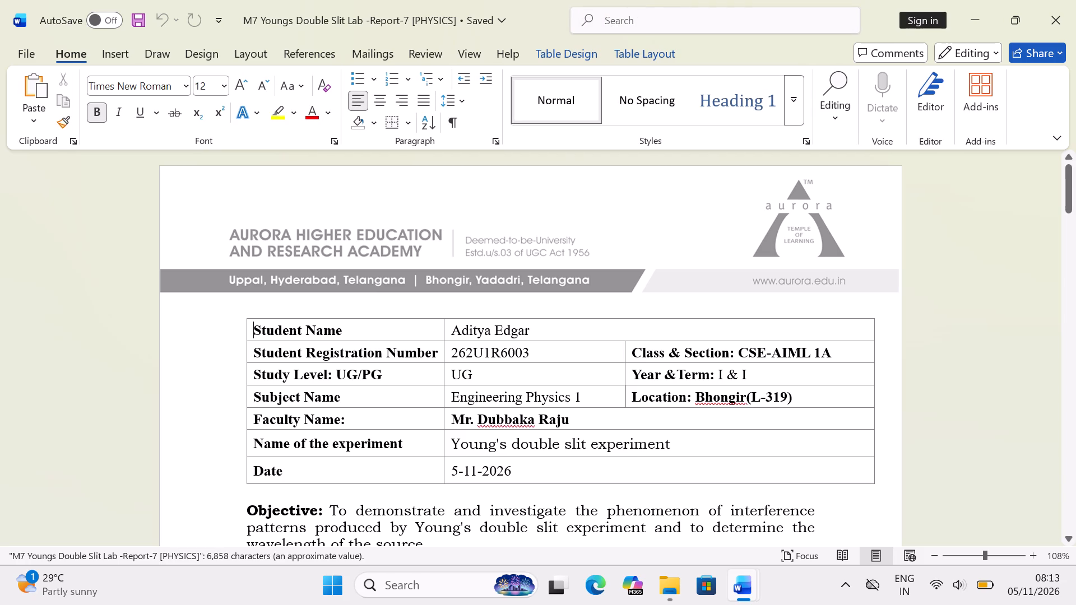
pyautogui.scroll(-7, 731, 400)
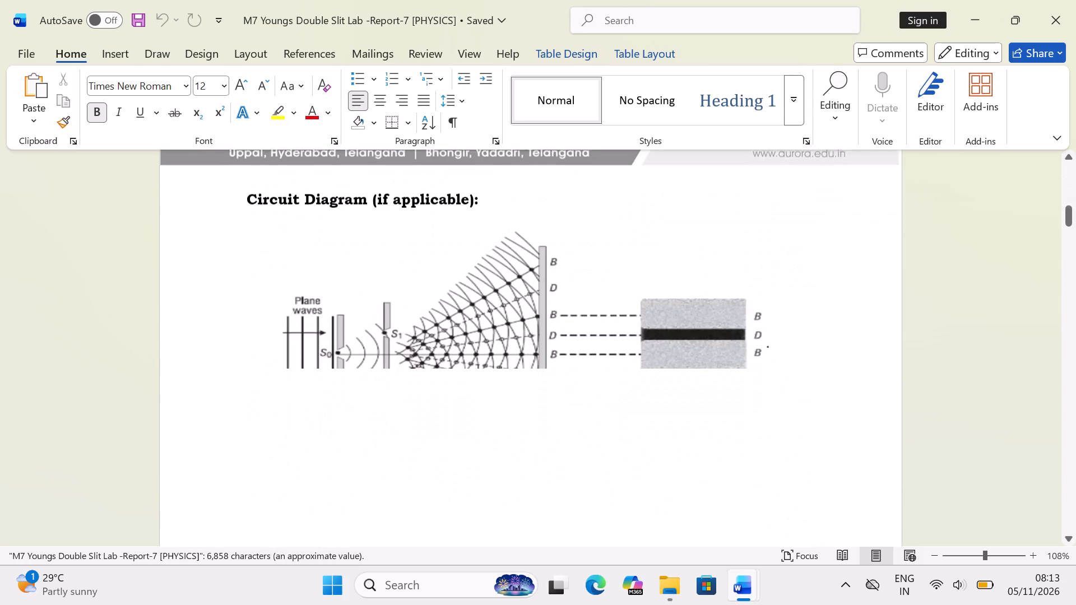
pyautogui.scroll(-9, 731, 400)
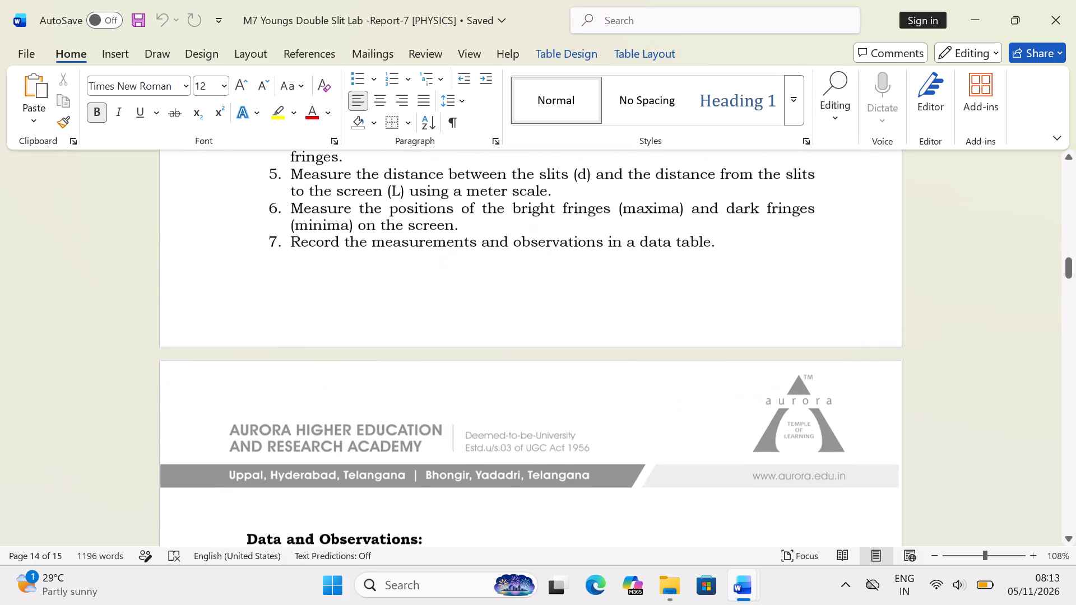
pyautogui.scroll(-8, 731, 400)
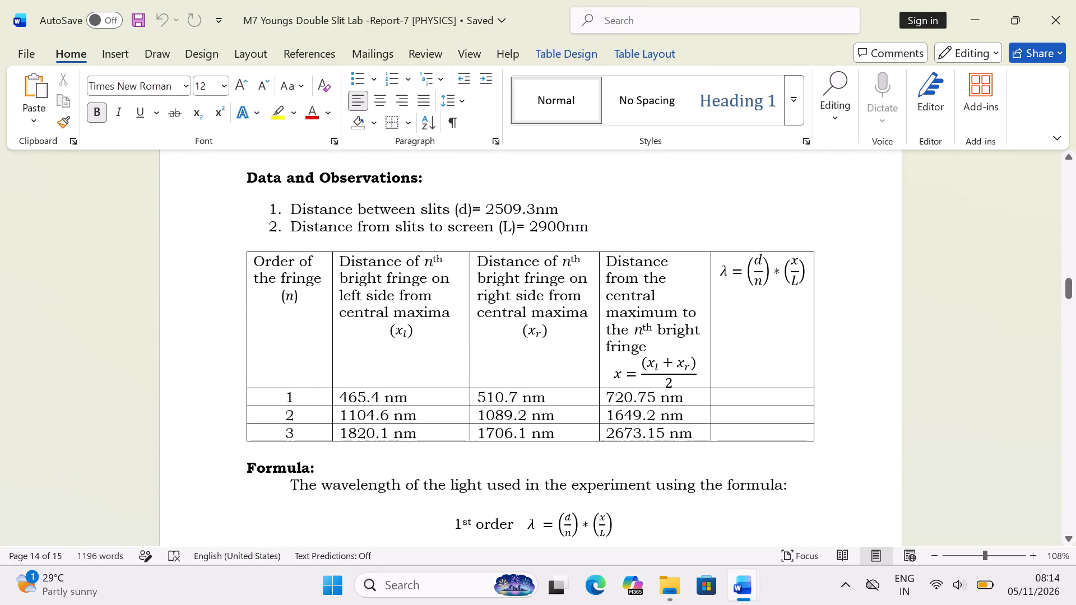
pyautogui.scroll(-2, 727, 393)
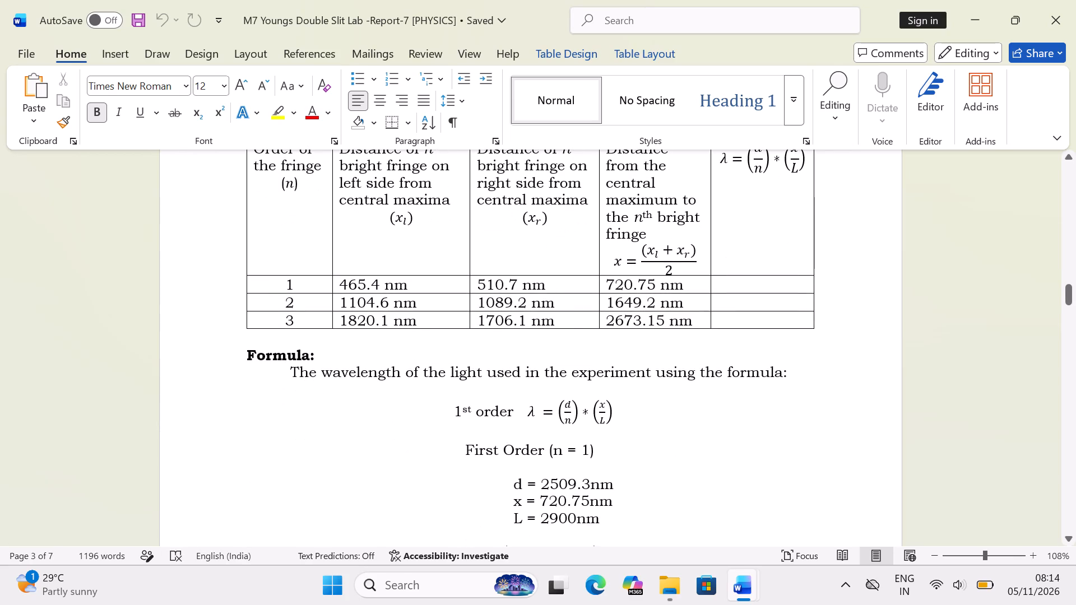
pyautogui.scroll(-2, 727, 393)
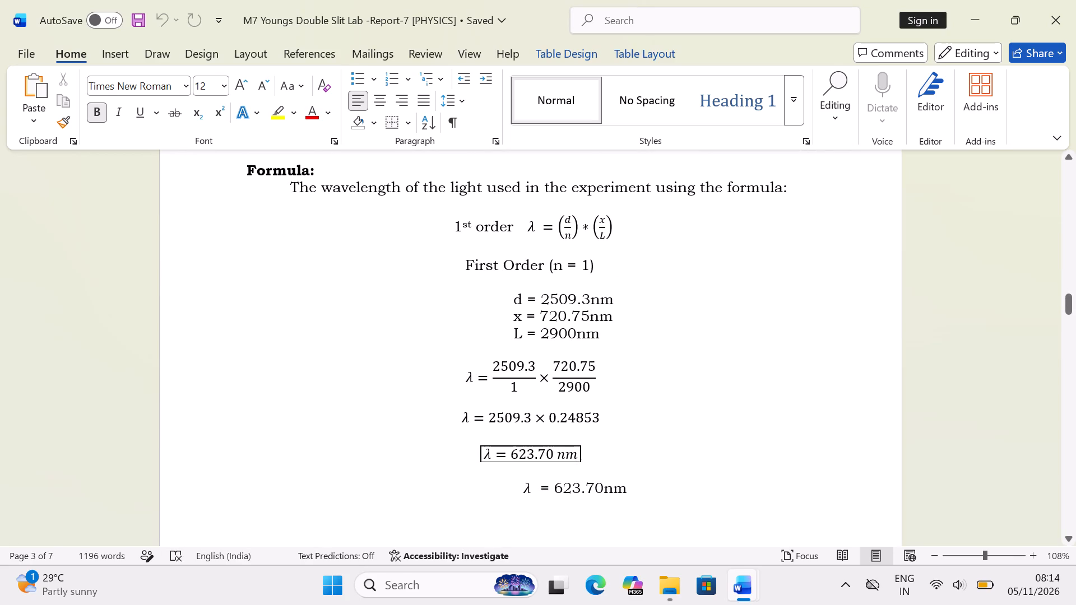
pyautogui.scroll(3, 787, 427)
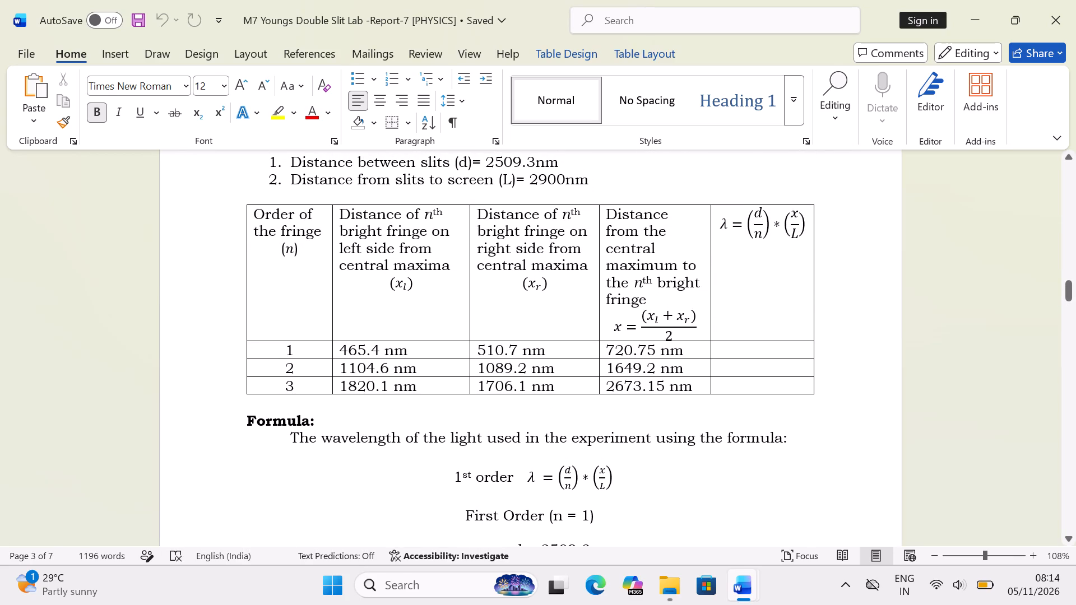